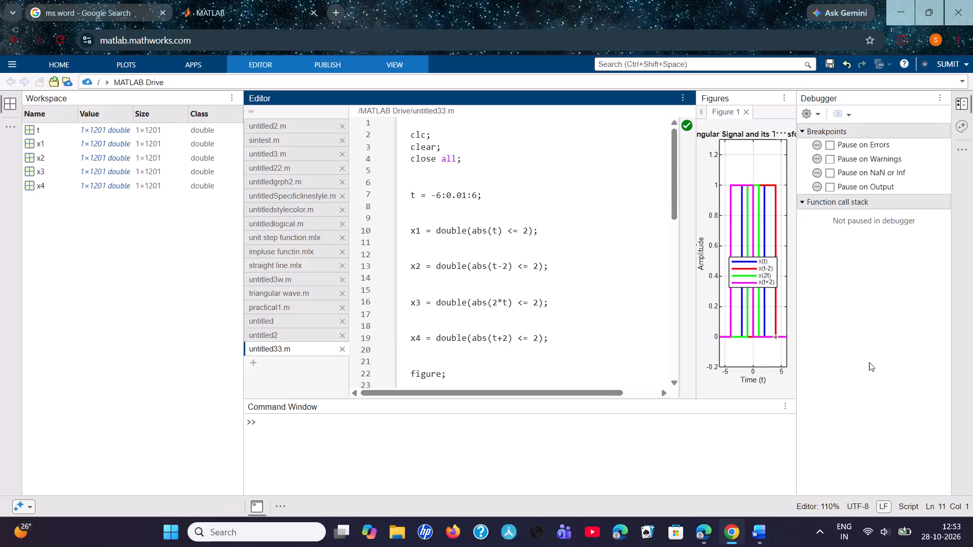
# Switch to the Word document, remove the empty fifth list item and add the line "CODE :" below the numbered list.
pyautogui.click(760, 528)
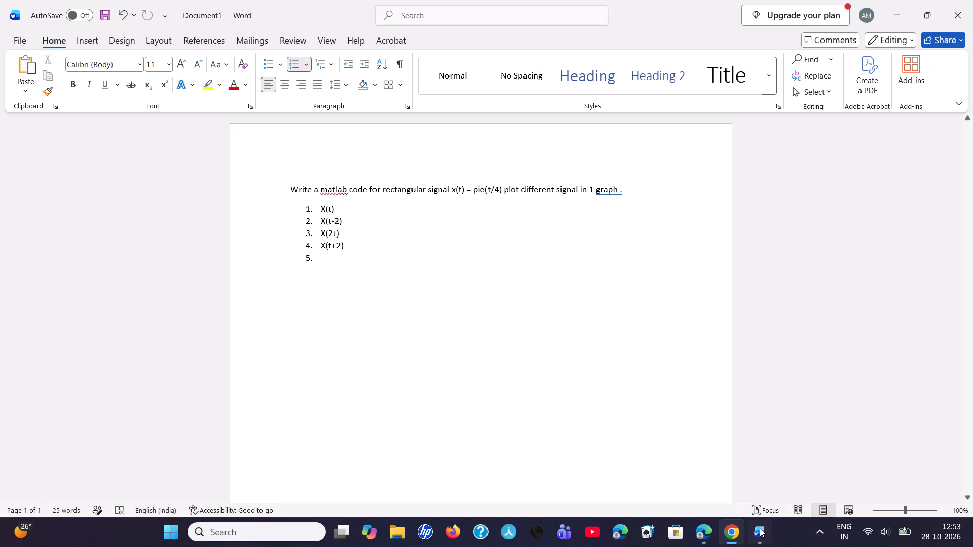
pyautogui.click(317, 252)
pyautogui.press('BackSpace')
pyautogui.press('BackSpace')
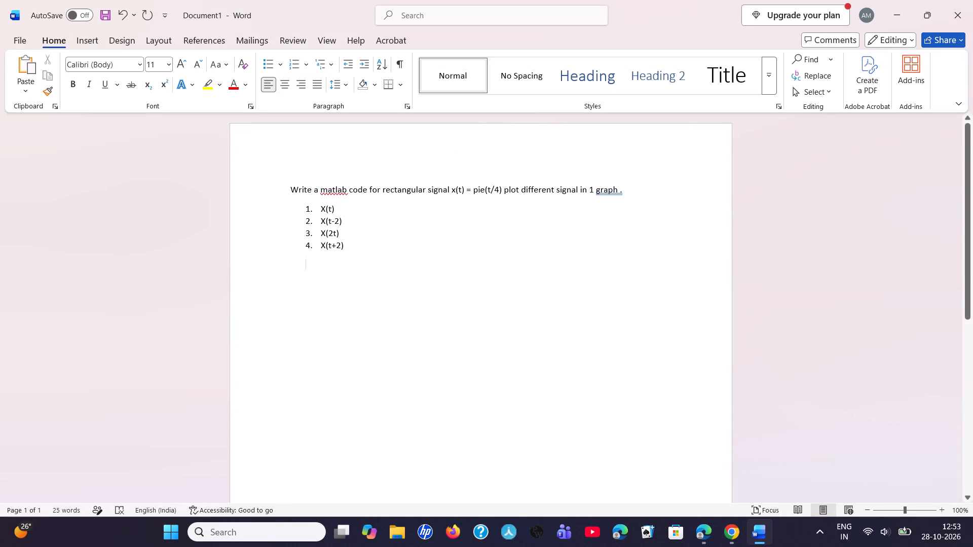
pyautogui.press('Return')
pyautogui.press('Return')
pyautogui.press('BackSpace')
pyautogui.press('BackSpace')
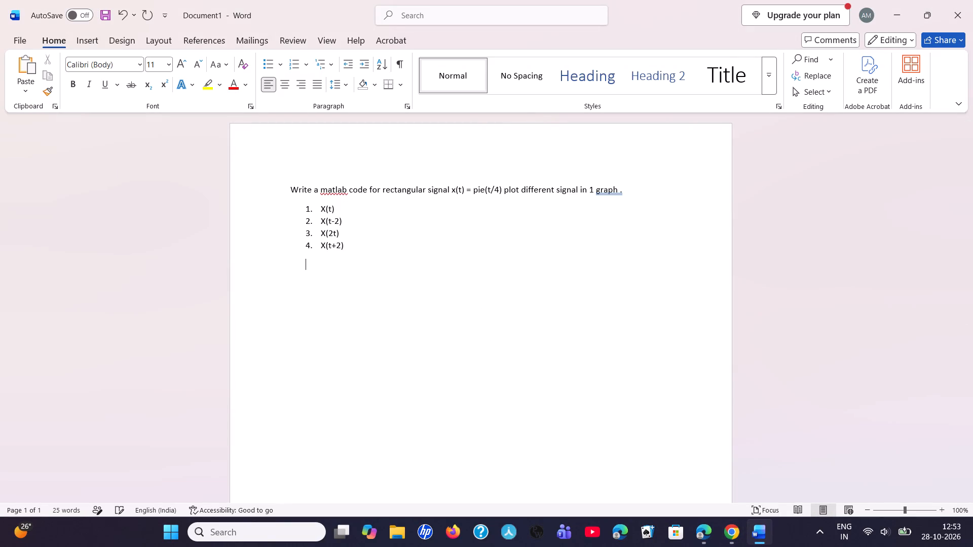
pyautogui.write('CODE')
pyautogui.press('space')
pyautogui.hotkey('shift', ':')
pyautogui.press('Return')
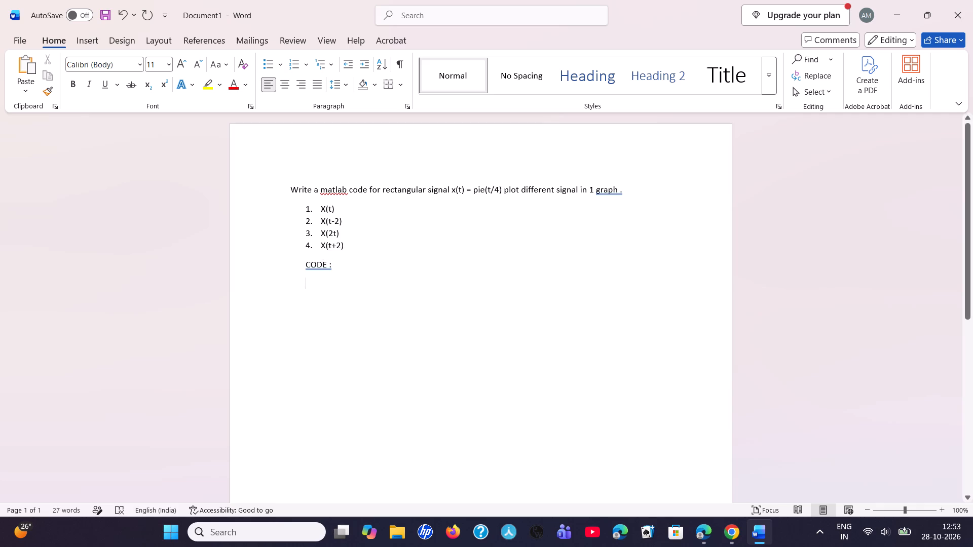
# Set the font size of the "CODE :" line to 22 and leave the cursor on the blank line below it.
pyautogui.moveTo(305, 264); pyautogui.dragTo(308, 263)
pyautogui.moveTo(308, 263); pyautogui.dragTo(350, 263)
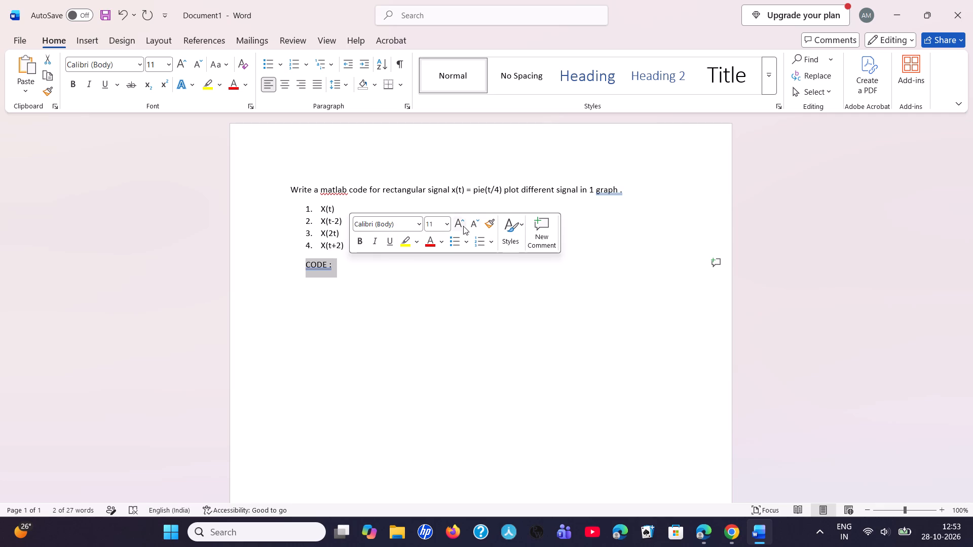
pyautogui.click(447, 223)
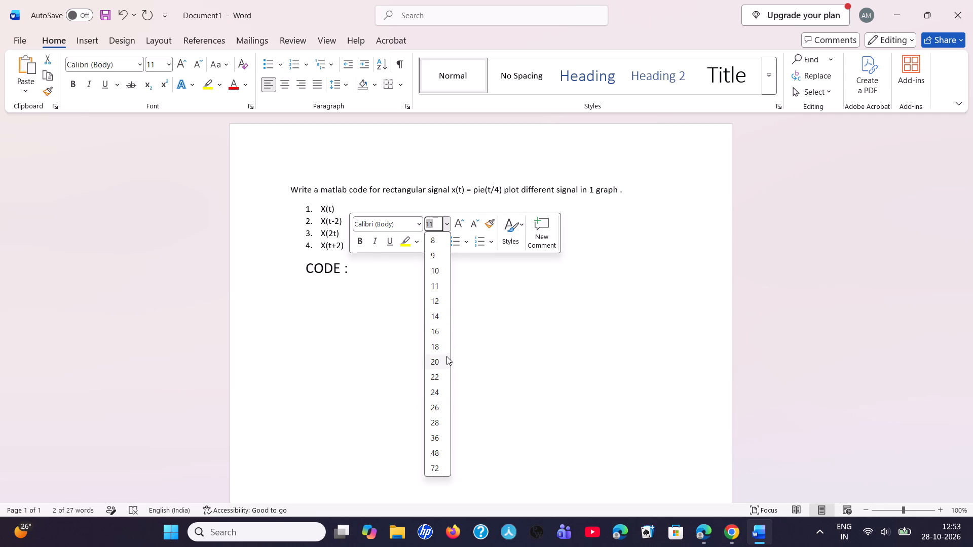
pyautogui.click(440, 370)
pyautogui.click(375, 281)
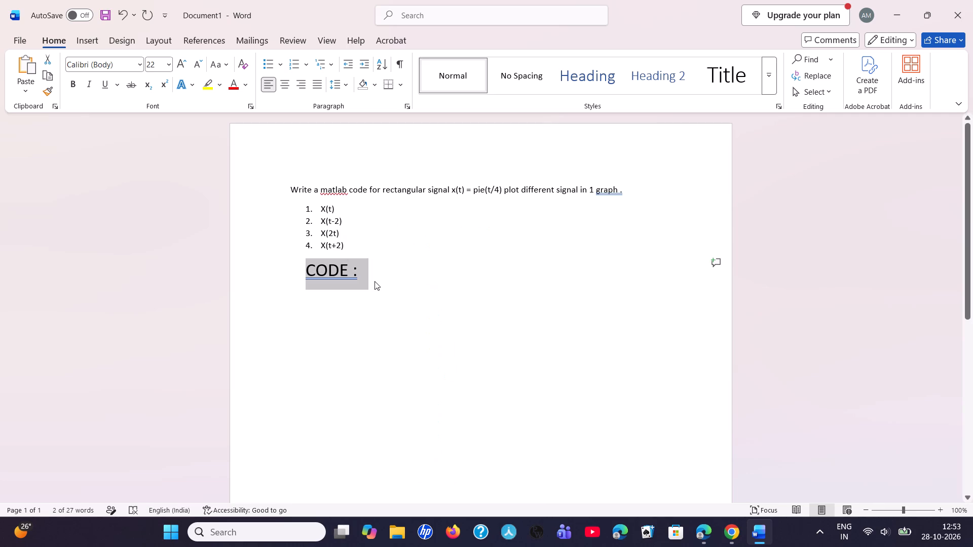
pyautogui.press('Return')
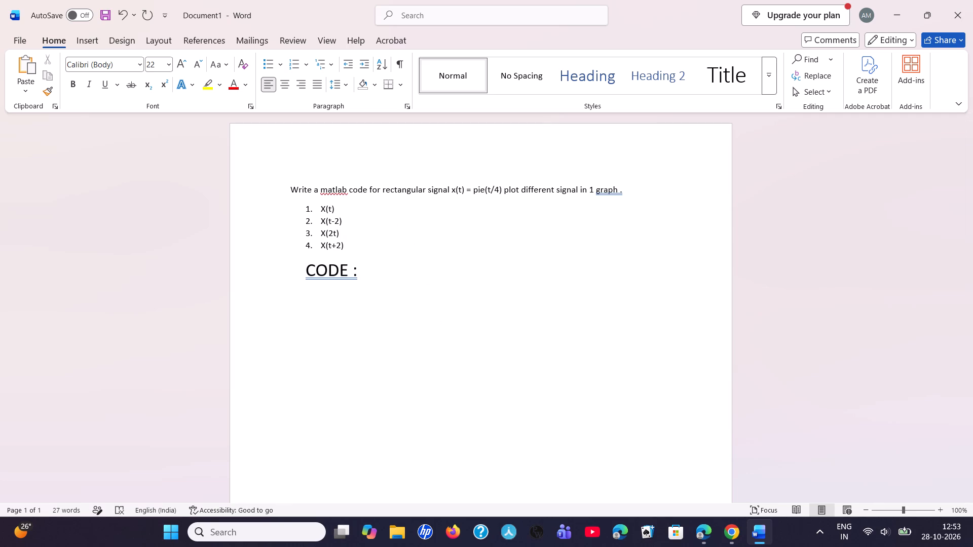
# Copy the entire untitled33.m script from MATLAB in Chrome and paste it below the "CODE :" line in Word.
pyautogui.scroll(-1, 354, 334)
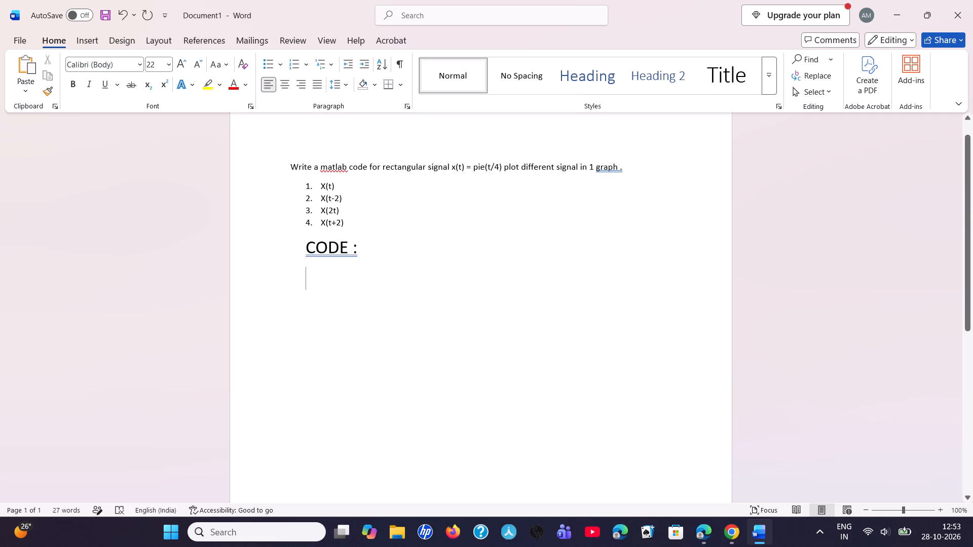
pyautogui.scroll(-1, 354, 334)
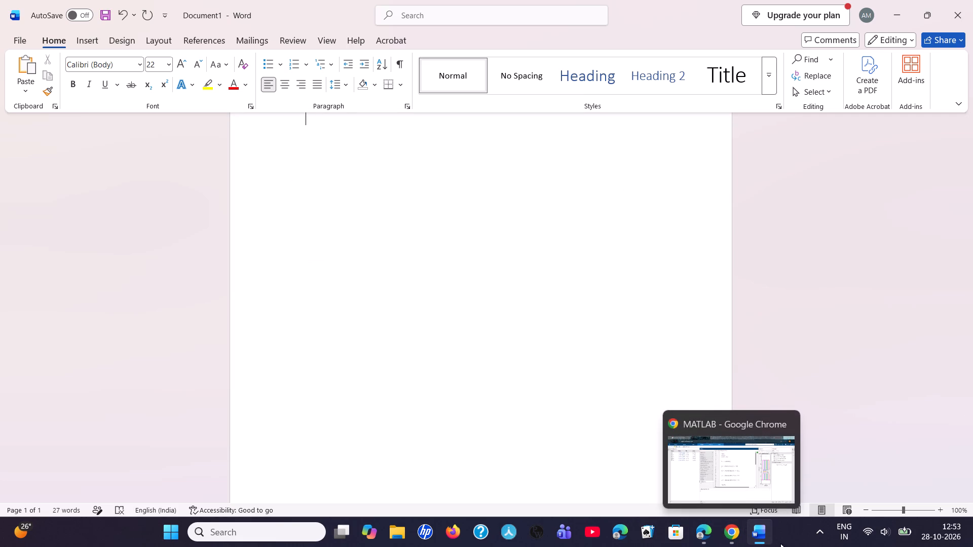
pyautogui.click(728, 531)
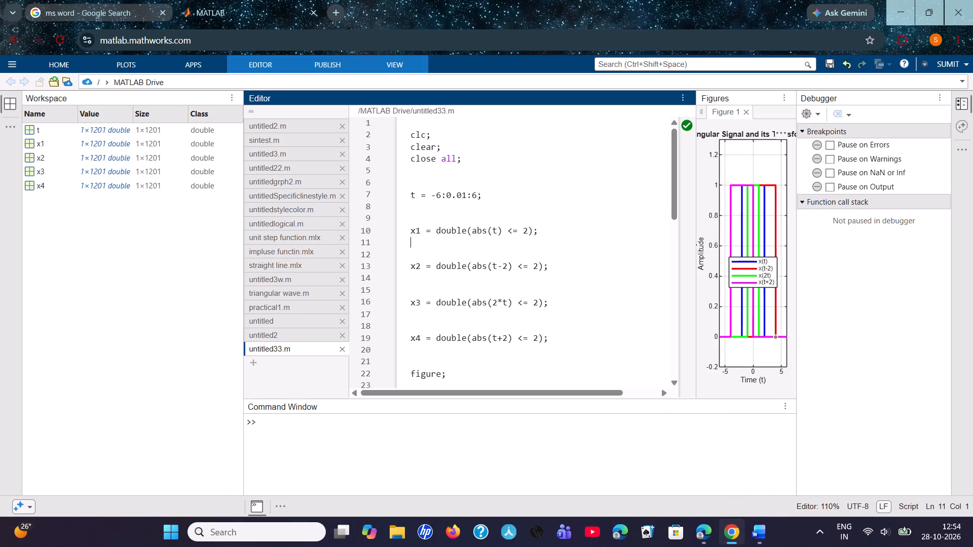
pyautogui.scroll(1, 513, 262)
pyautogui.moveTo(407, 126); pyautogui.dragTo(484, 463)
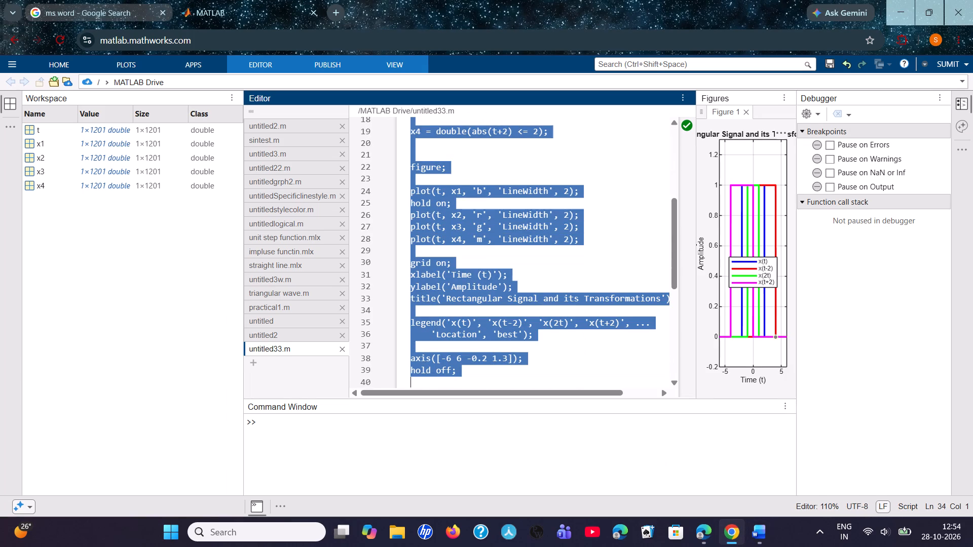
pyautogui.moveTo(484, 463); pyautogui.dragTo(493, 463)
pyautogui.hotkey('ctrl', 'c')
pyautogui.click(752, 530)
pyautogui.scroll(1, 430, 280)
pyautogui.click(309, 193)
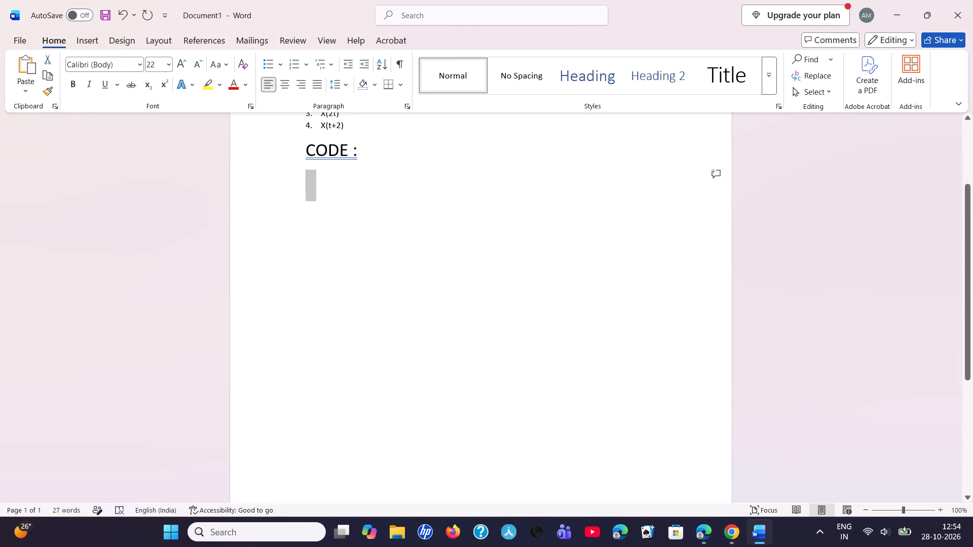
pyautogui.hotkey('ctrl', 'v')
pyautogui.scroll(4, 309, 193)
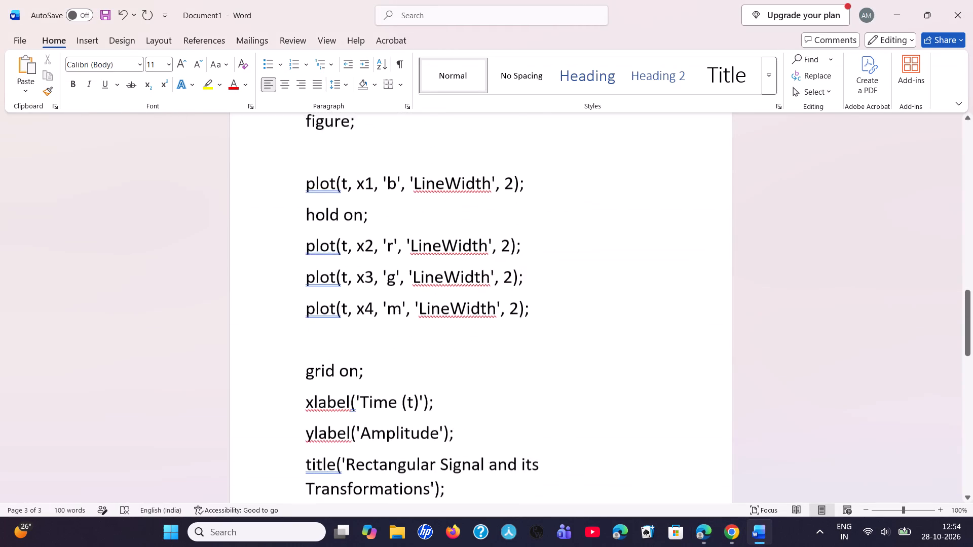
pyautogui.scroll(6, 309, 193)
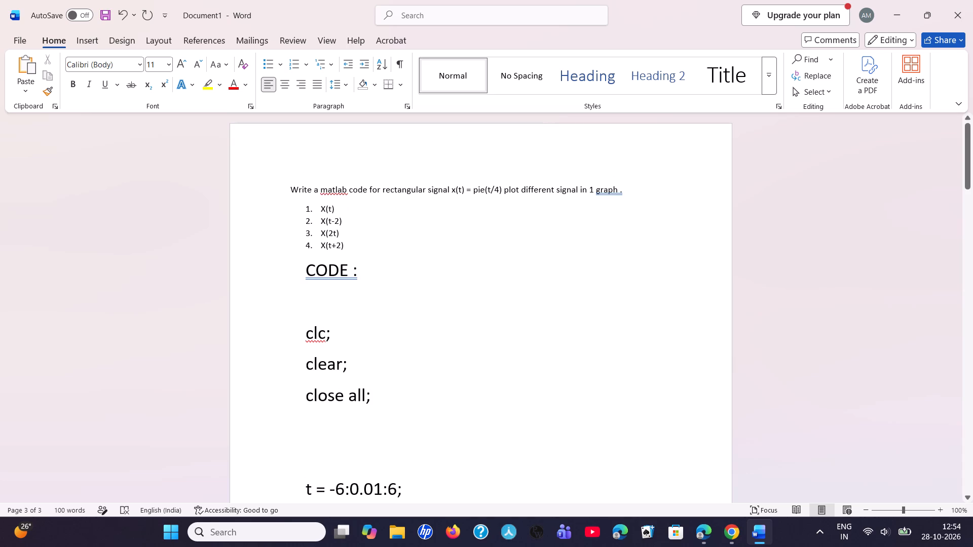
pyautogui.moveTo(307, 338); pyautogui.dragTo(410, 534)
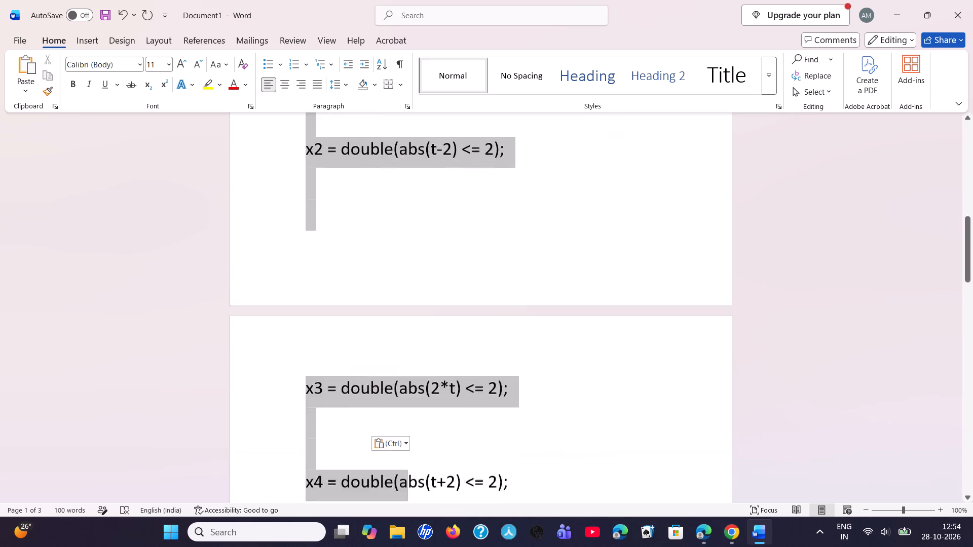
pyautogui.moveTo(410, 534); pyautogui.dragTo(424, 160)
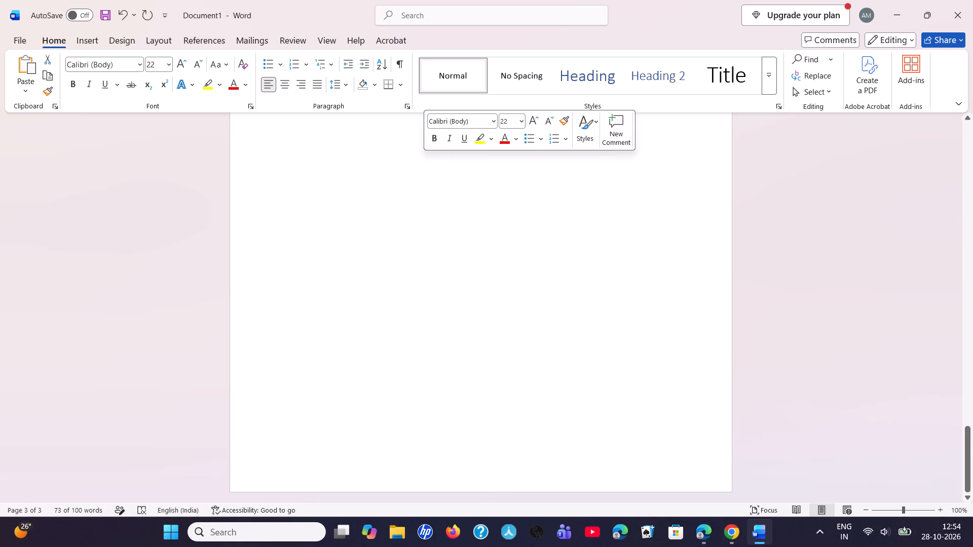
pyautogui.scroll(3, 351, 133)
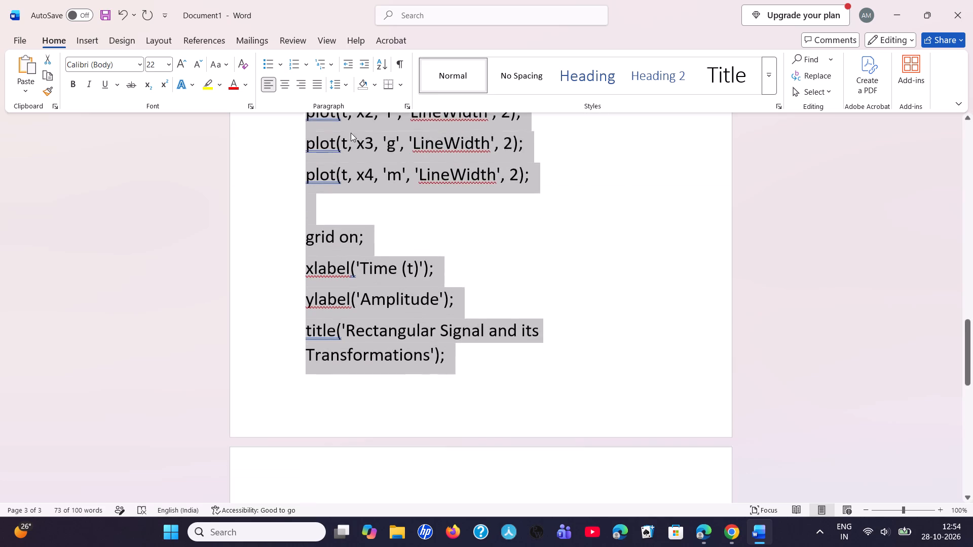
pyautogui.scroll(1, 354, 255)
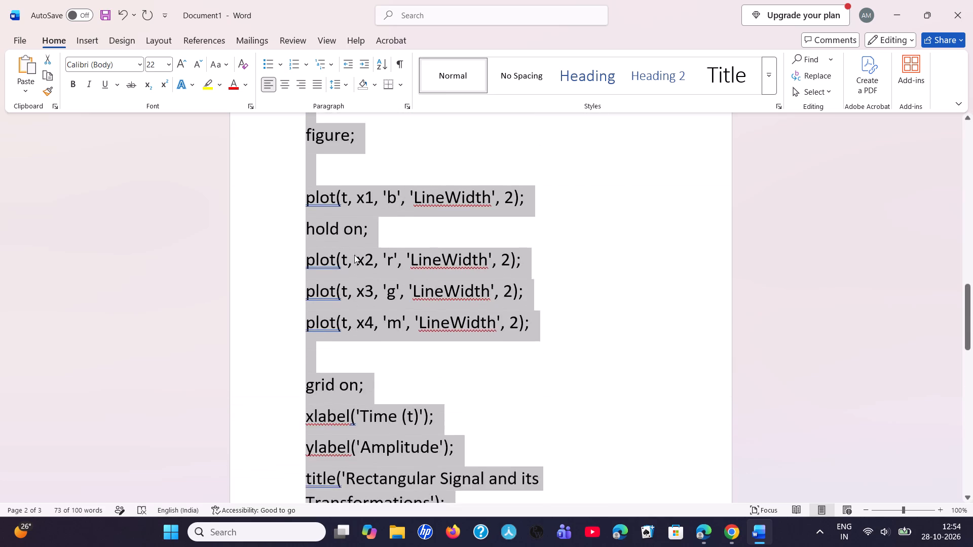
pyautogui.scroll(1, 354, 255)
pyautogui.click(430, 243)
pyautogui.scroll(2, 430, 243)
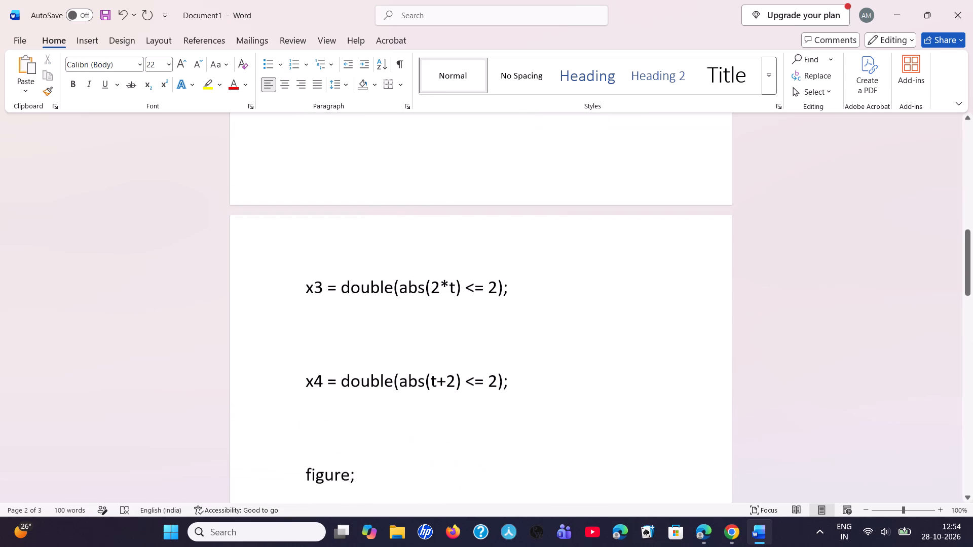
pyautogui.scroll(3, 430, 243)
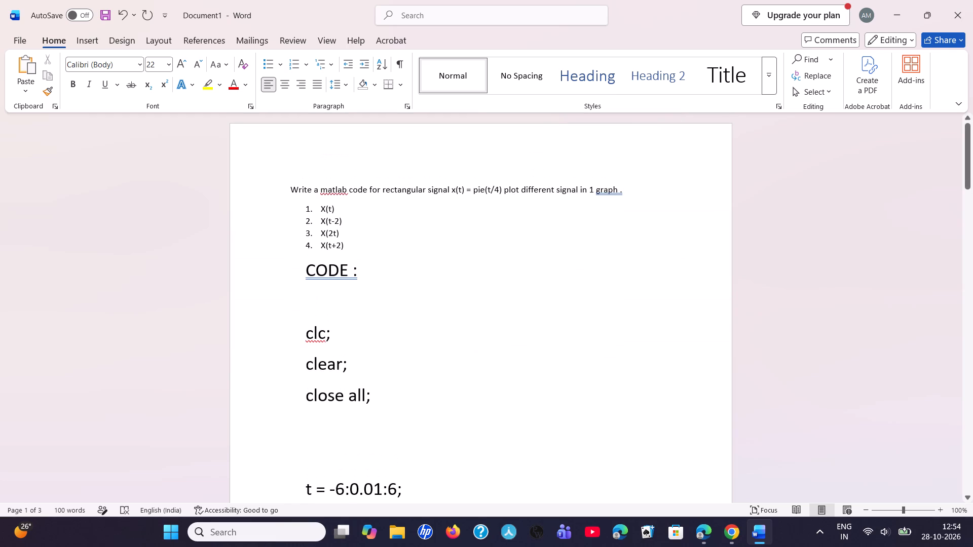
# Set the font size of all the pasted code, from "clc;" through "hold off;", to 12.
pyautogui.moveTo(305, 330); pyautogui.dragTo(372, 516)
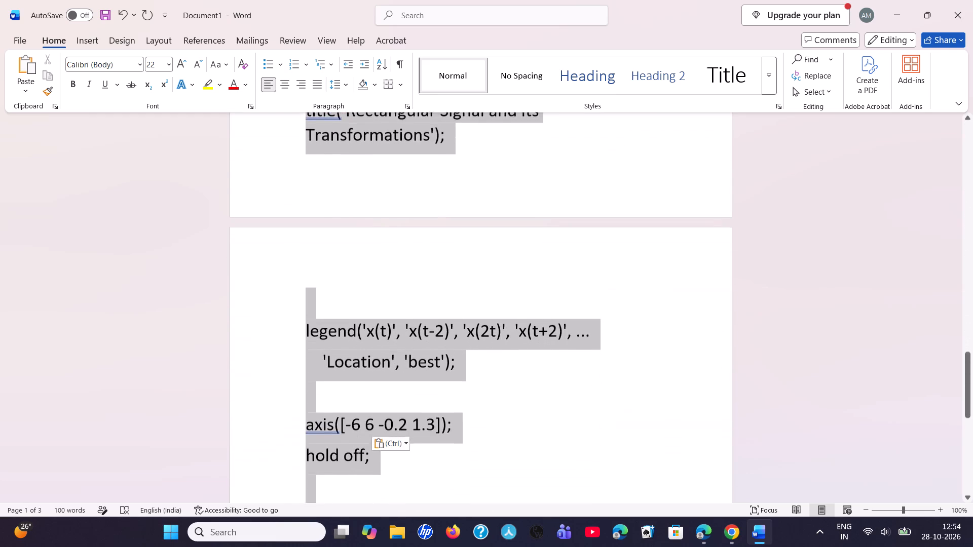
pyautogui.moveTo(372, 516); pyautogui.dragTo(441, 248)
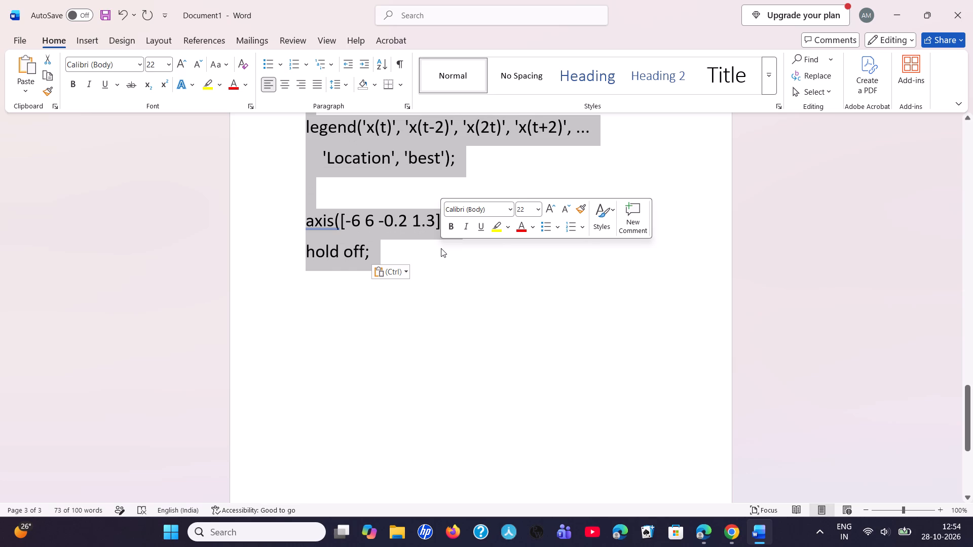
pyautogui.click(538, 205)
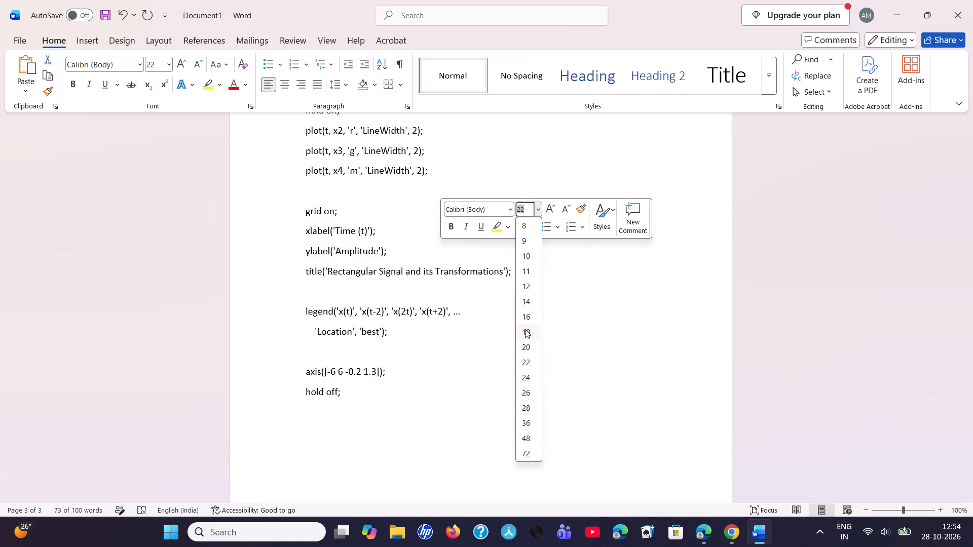
pyautogui.click(532, 290)
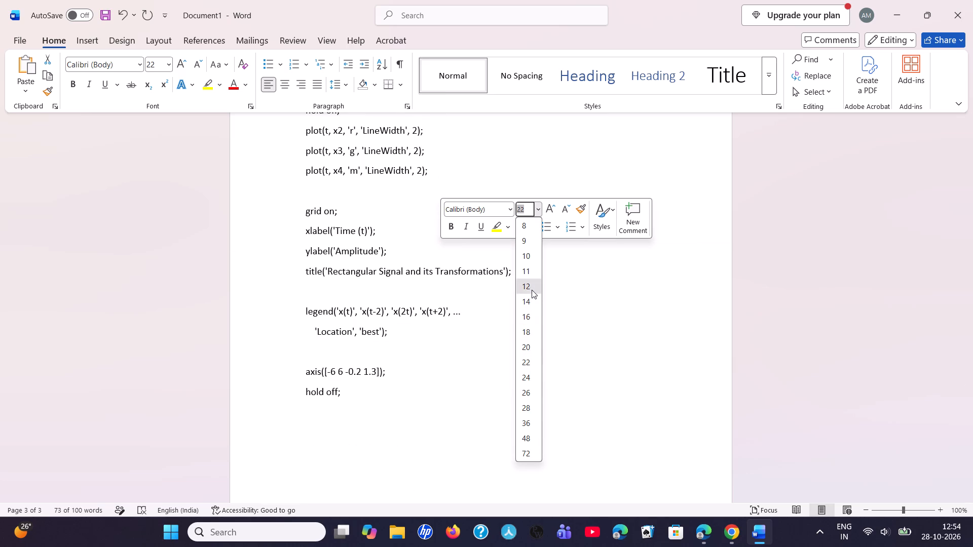
pyautogui.scroll(3, 532, 290)
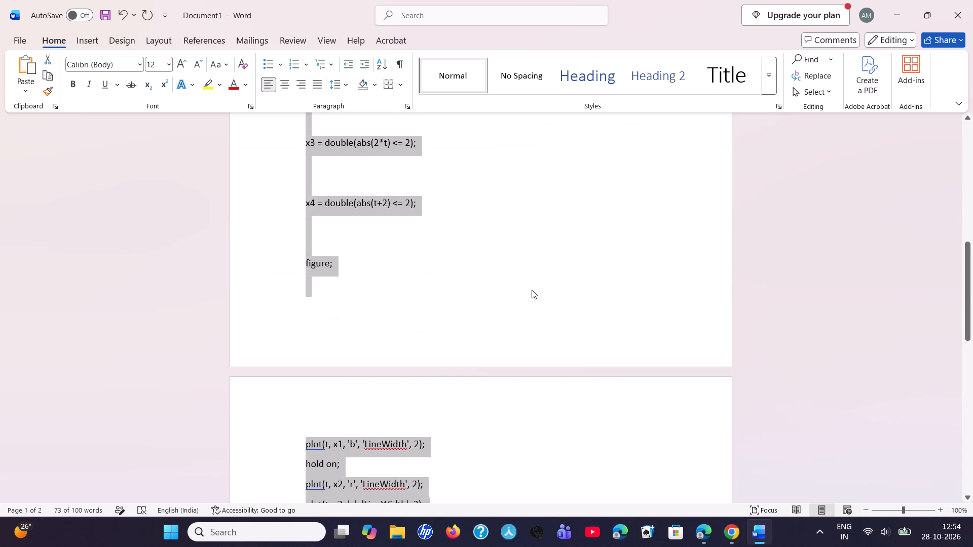
pyautogui.rightClick(532, 290)
pyautogui.click(452, 258)
pyautogui.click(452, 258)
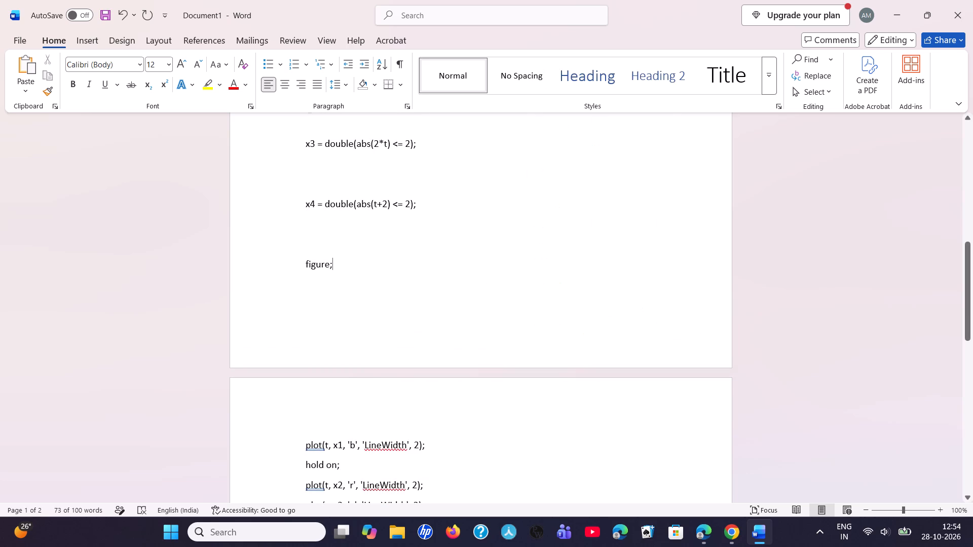
# Set the font size of the question text and its four numbered list items, above the "CODE :" line, to 16.
pyautogui.scroll(5, 514, 256)
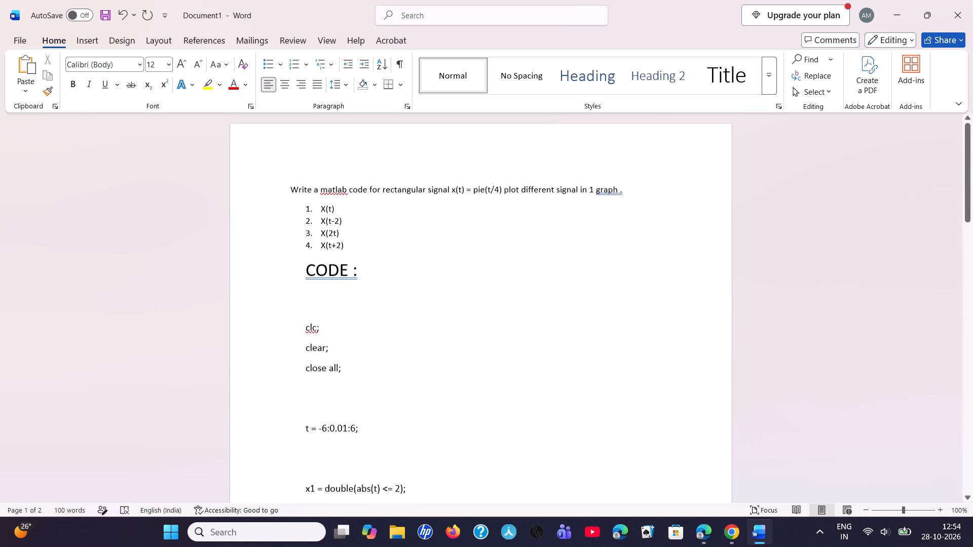
pyautogui.scroll(1, 514, 256)
pyautogui.moveTo(289, 187); pyautogui.dragTo(378, 260)
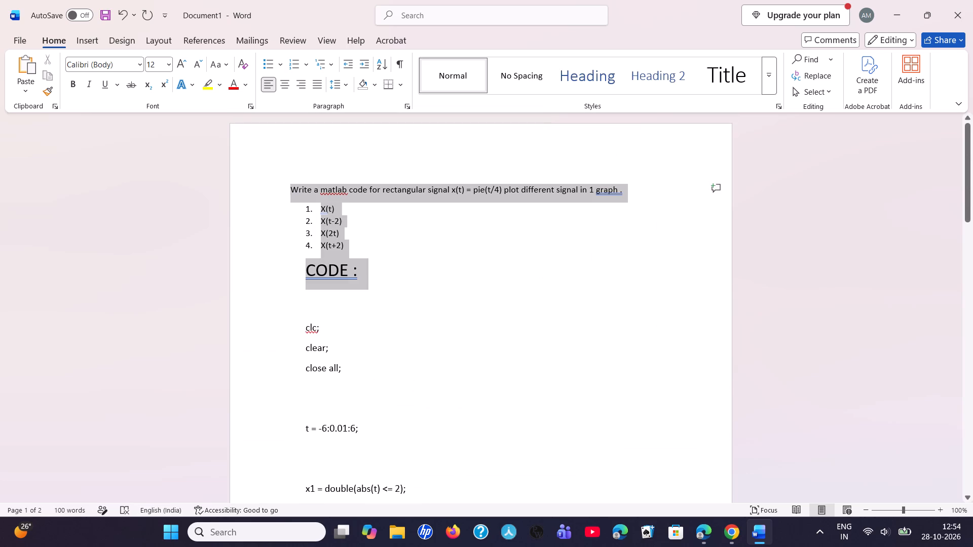
pyautogui.moveTo(378, 260); pyautogui.dragTo(361, 247)
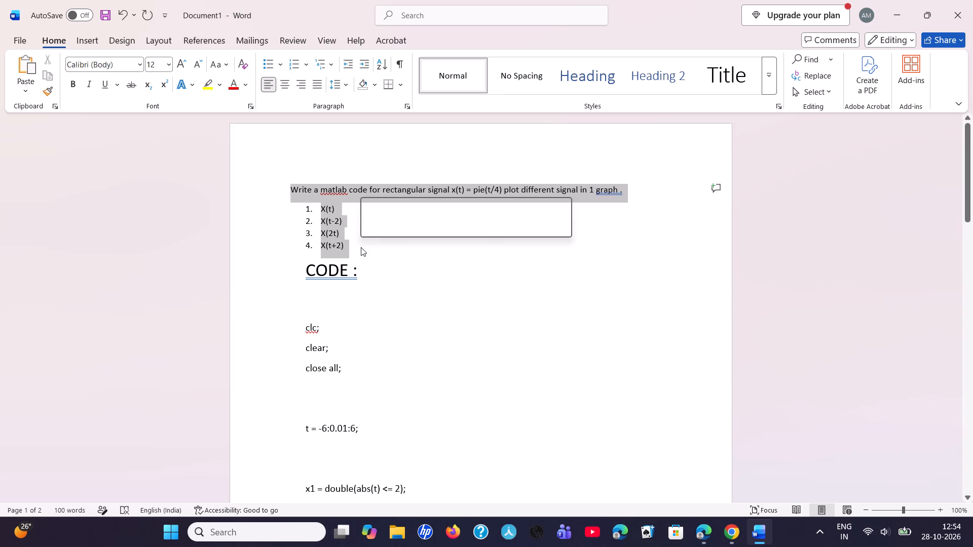
pyautogui.click(459, 208)
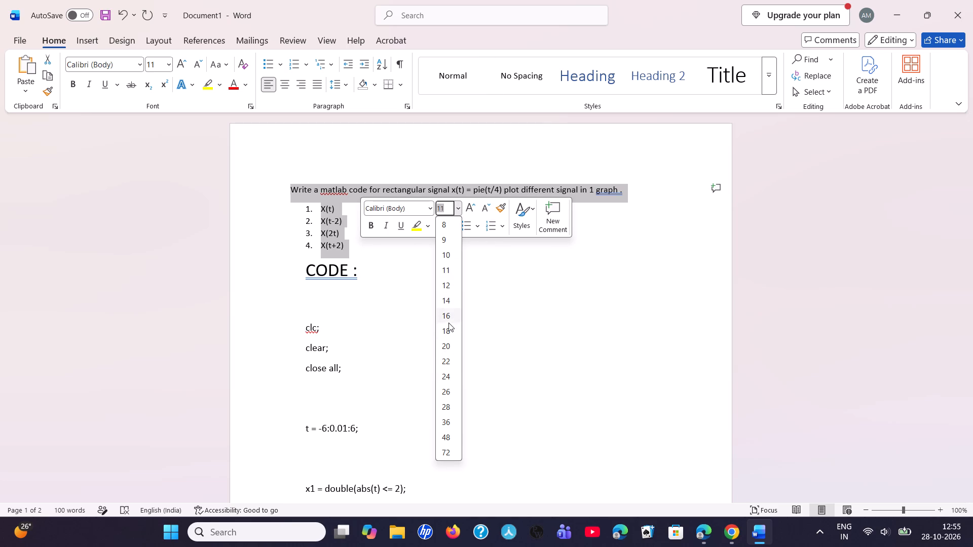
pyautogui.click(448, 323)
pyautogui.scroll(-1, 448, 323)
pyautogui.click(448, 323)
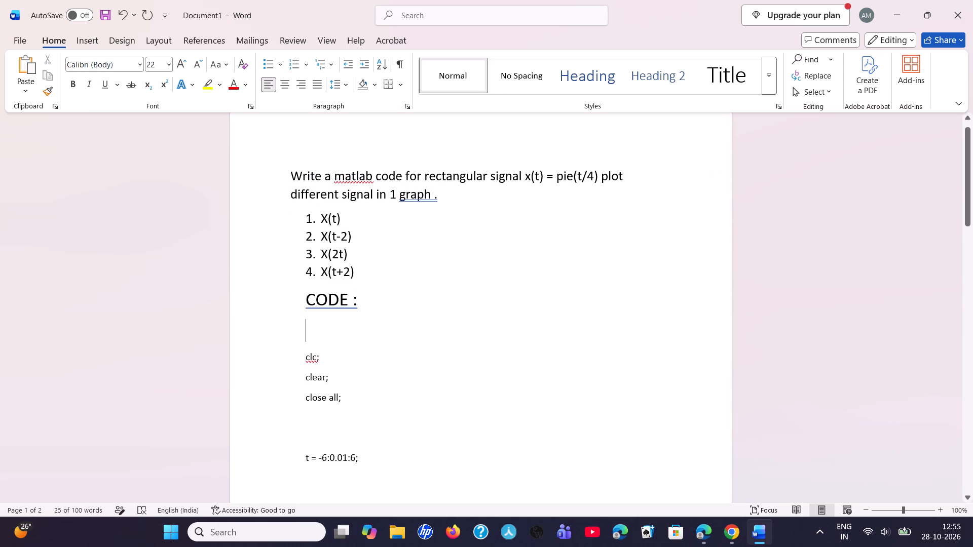
pyautogui.click(448, 323)
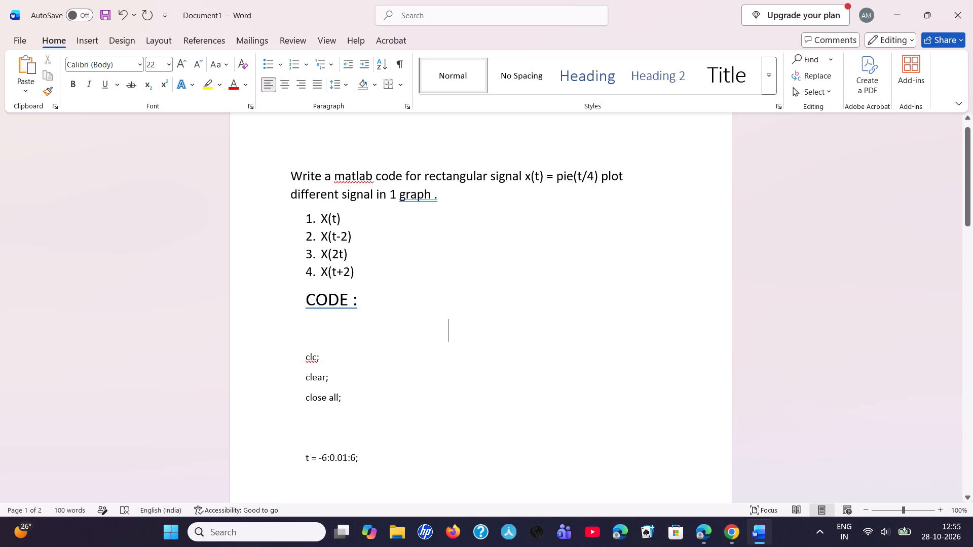
# Review the whole document from the question to the last line of the code, checking its layout and page breaks.
pyautogui.scroll(-5, 425, 198)
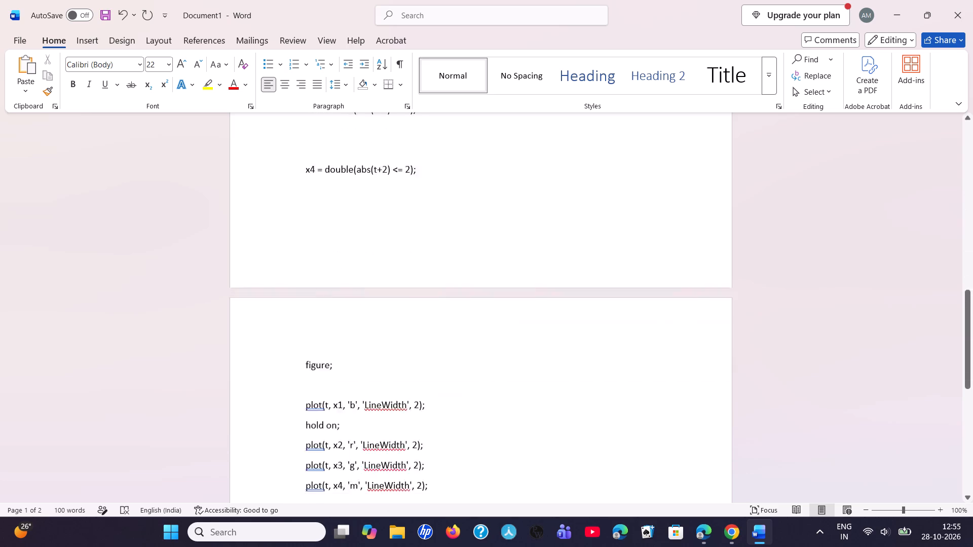
pyautogui.scroll(-1, 425, 198)
pyautogui.scroll(1, 425, 198)
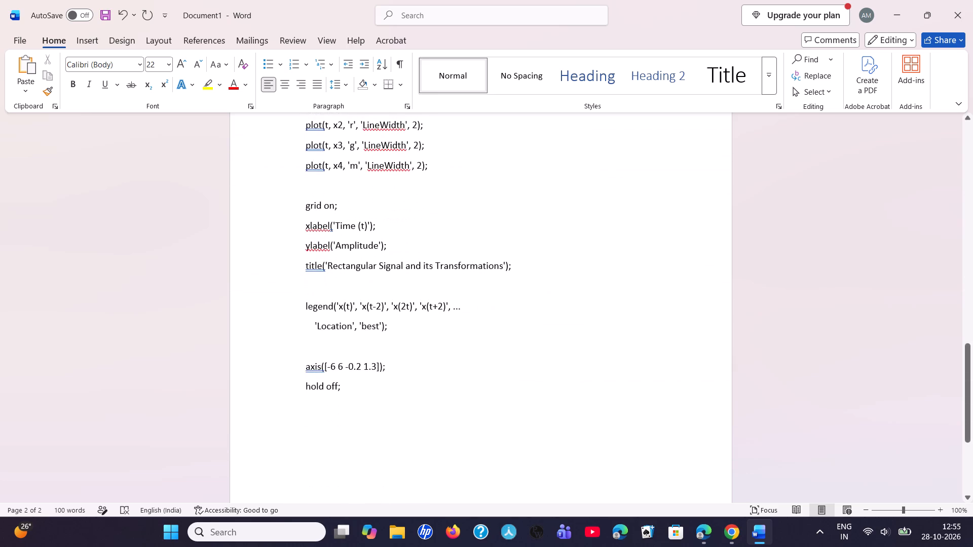
pyautogui.scroll(5, 425, 198)
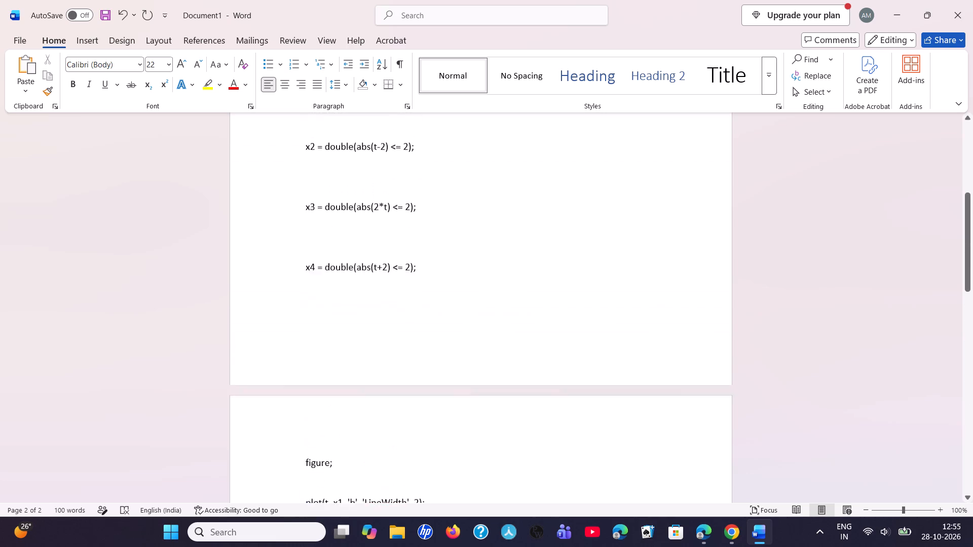
pyautogui.scroll(4, 425, 198)
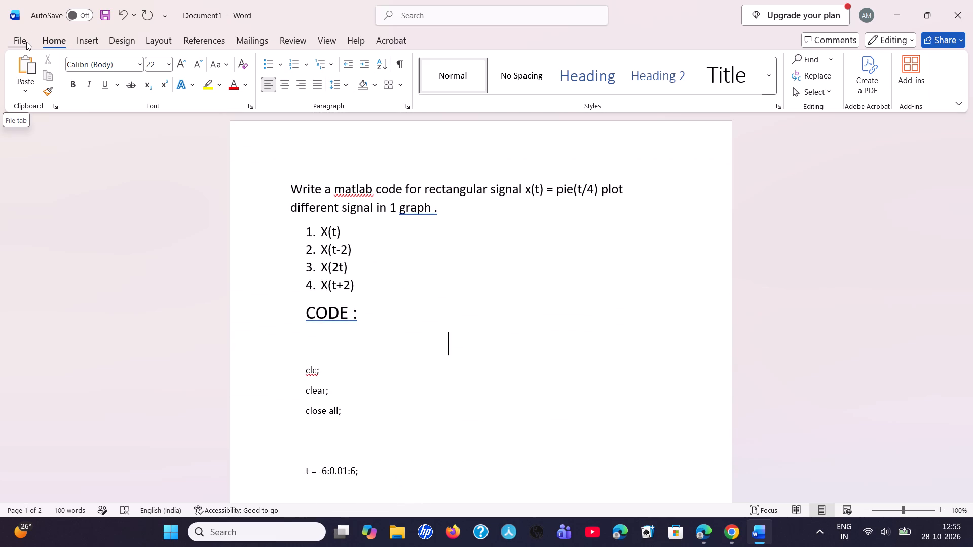
pyautogui.scroll(-3, 26, 42)
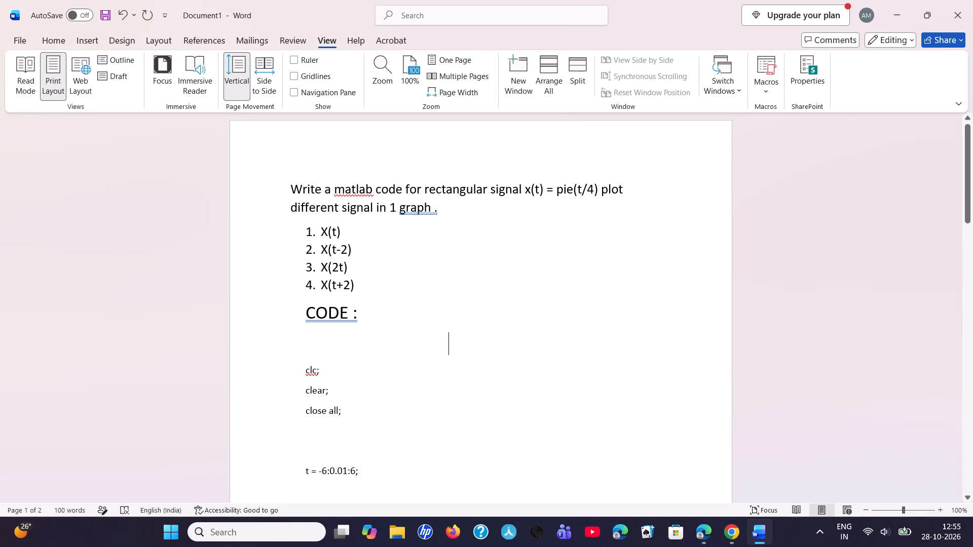
pyautogui.scroll(-3, 353, 228)
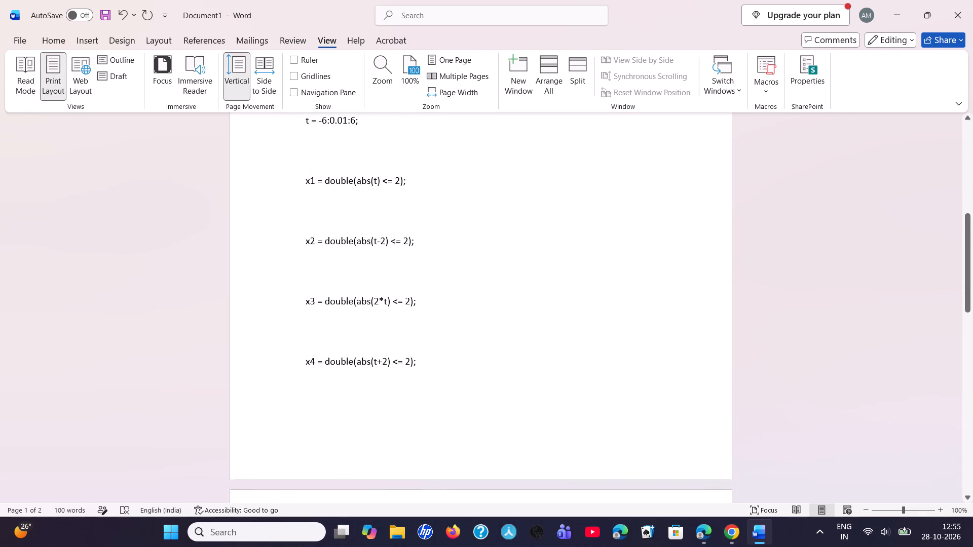
pyautogui.scroll(-8, 353, 228)
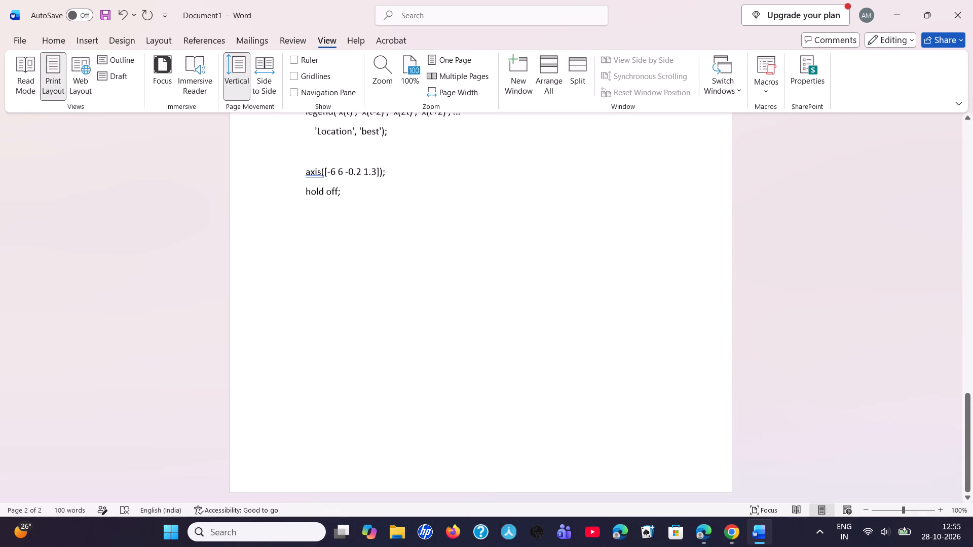
pyautogui.scroll(-3, 353, 228)
# Switch to MATLAB in Chrome and widen the Figures pane over the editor so the Figure 1 plot is large.
pyautogui.click(732, 530)
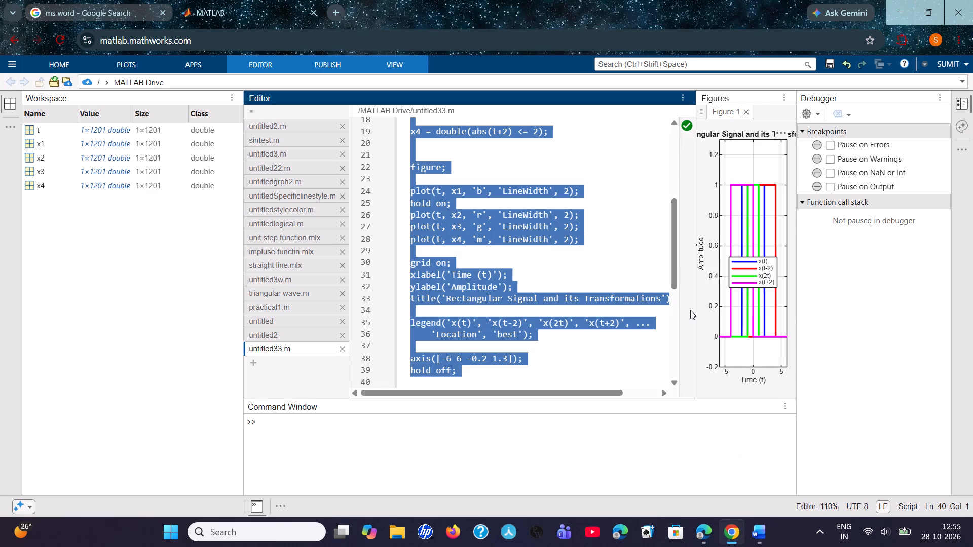
pyautogui.hscroll(-1, 690, 310)
pyautogui.moveTo(692, 308); pyautogui.dragTo(550, 315)
pyautogui.moveTo(550, 315); pyautogui.dragTo(591, 293)
pyautogui.moveTo(695, 273); pyautogui.dragTo(451, 287)
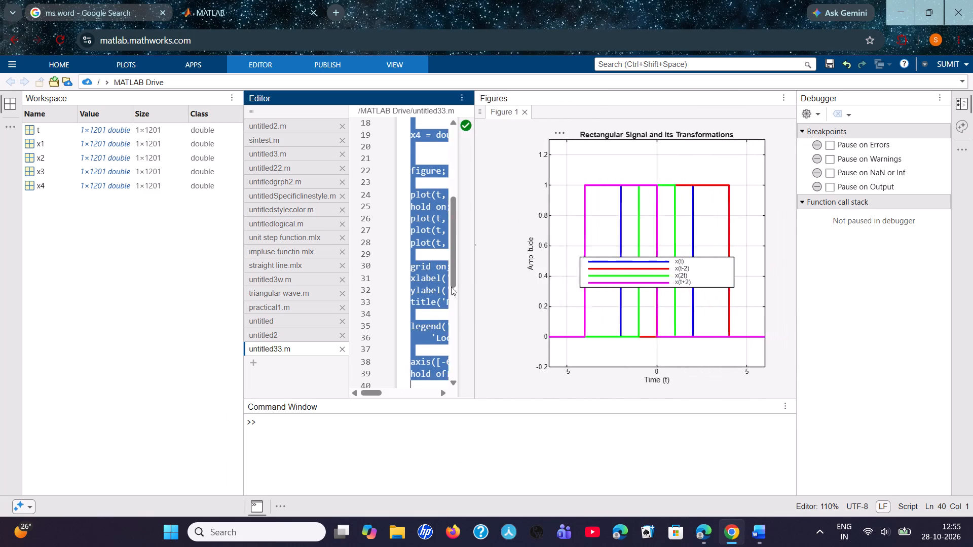
pyautogui.moveTo(451, 287); pyautogui.dragTo(316, 287)
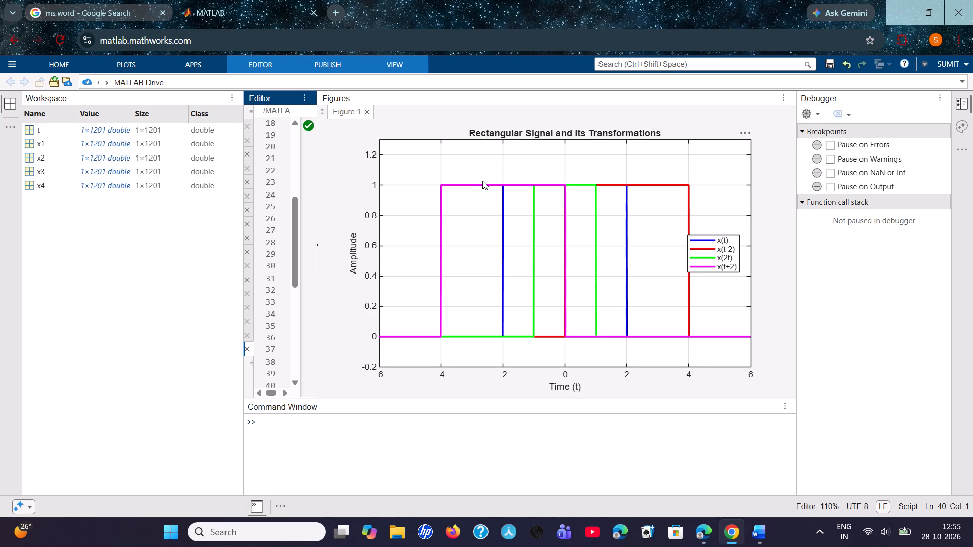
# Capture a rectangular screenshot of the Figure 1 plot "Rectangular Signal and its Transformations", including its axes and legend.
pyautogui.press('Print')
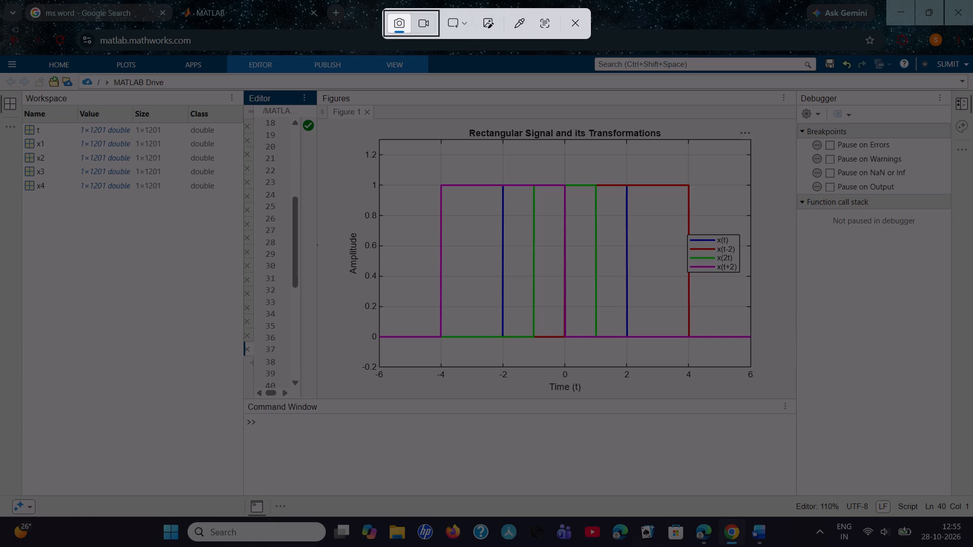
pyautogui.moveTo(319, 106); pyautogui.dragTo(819, 389)
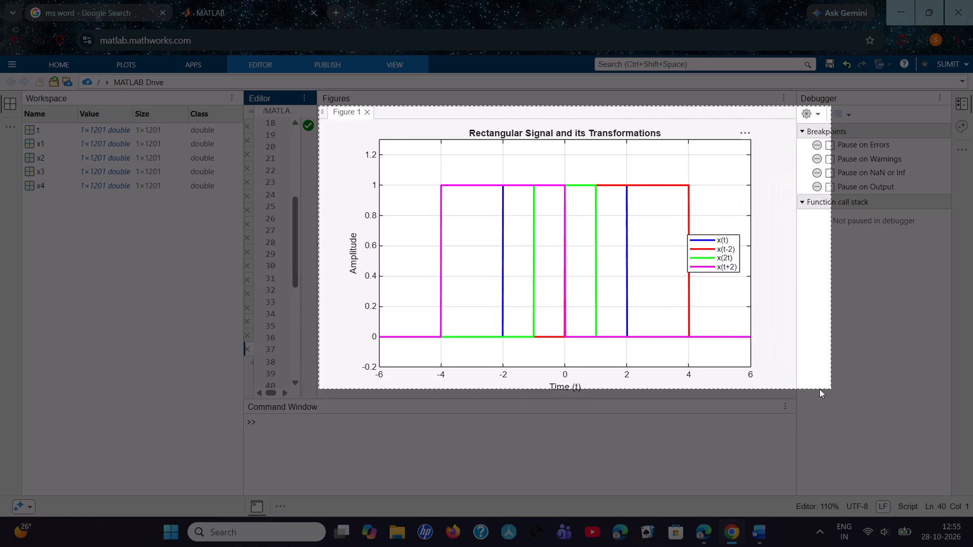
pyautogui.moveTo(819, 389); pyautogui.dragTo(798, 402)
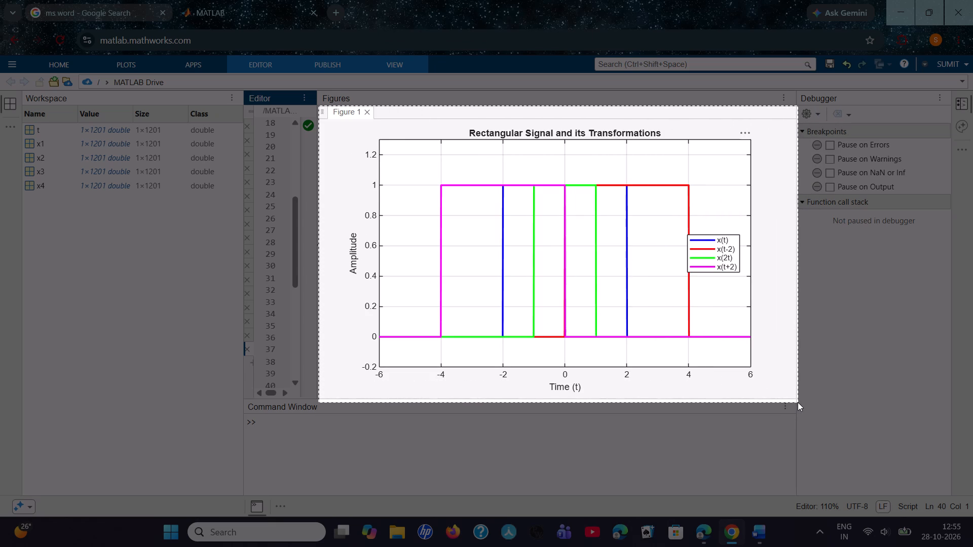
pyautogui.moveTo(798, 402); pyautogui.dragTo(793, 394)
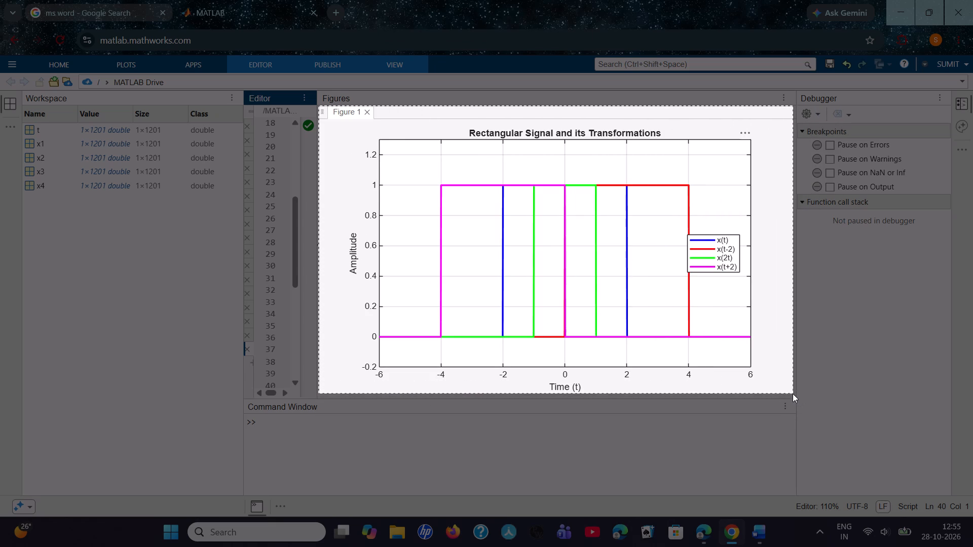
pyautogui.moveTo(793, 394); pyautogui.dragTo(796, 400)
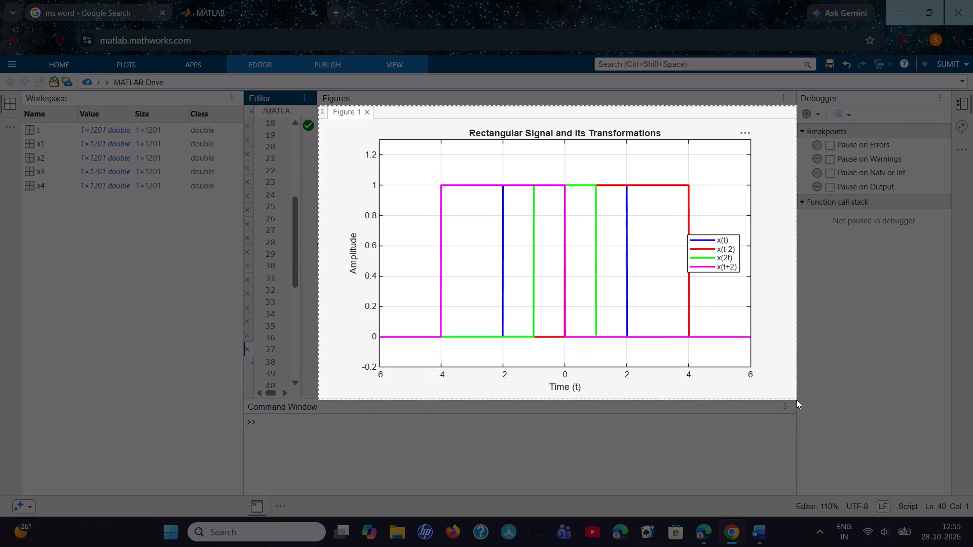
pyautogui.moveTo(796, 400); pyautogui.dragTo(796, 400)
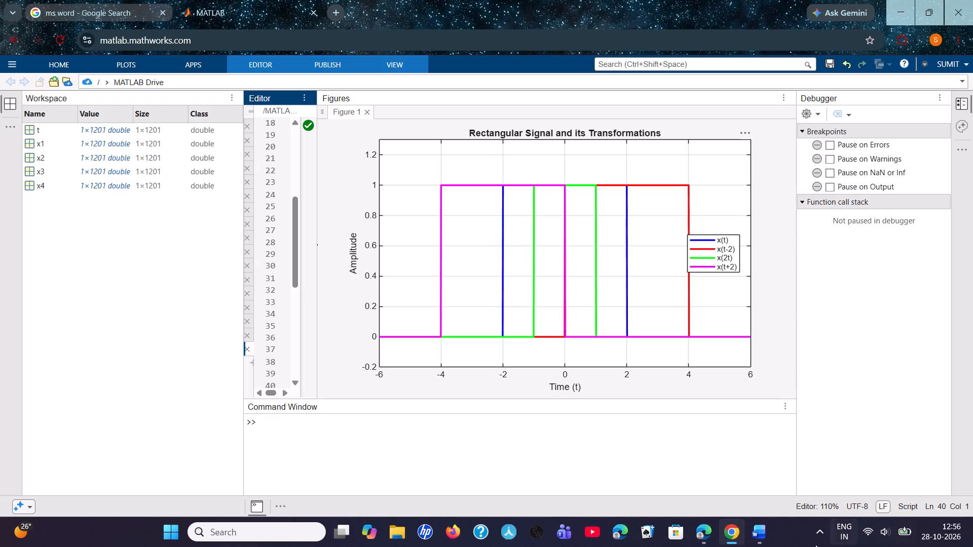
# Switch to the Word document, paste the plot screenshot at the end below "hold off;" and check its placement.
pyautogui.click(761, 534)
pyautogui.scroll(-1, 460, 401)
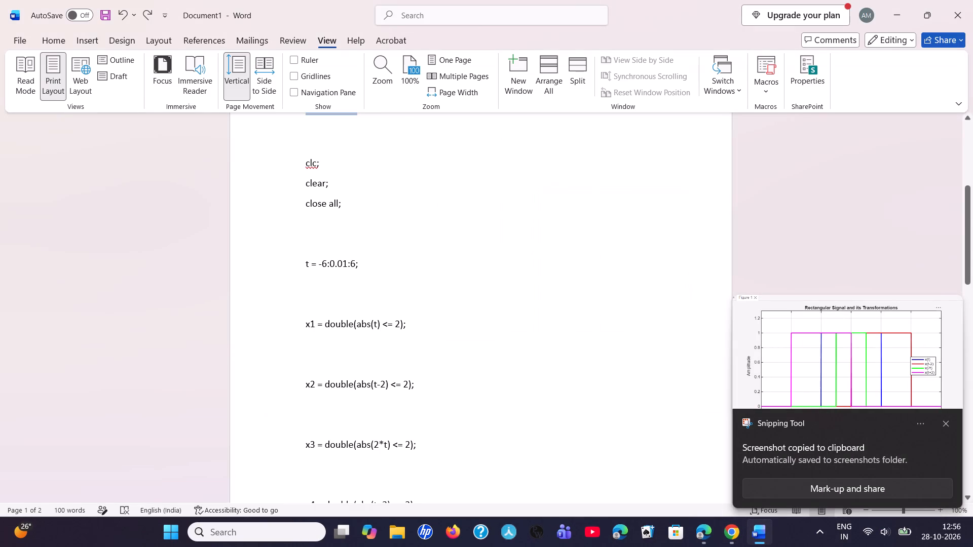
pyautogui.scroll(-7, 460, 401)
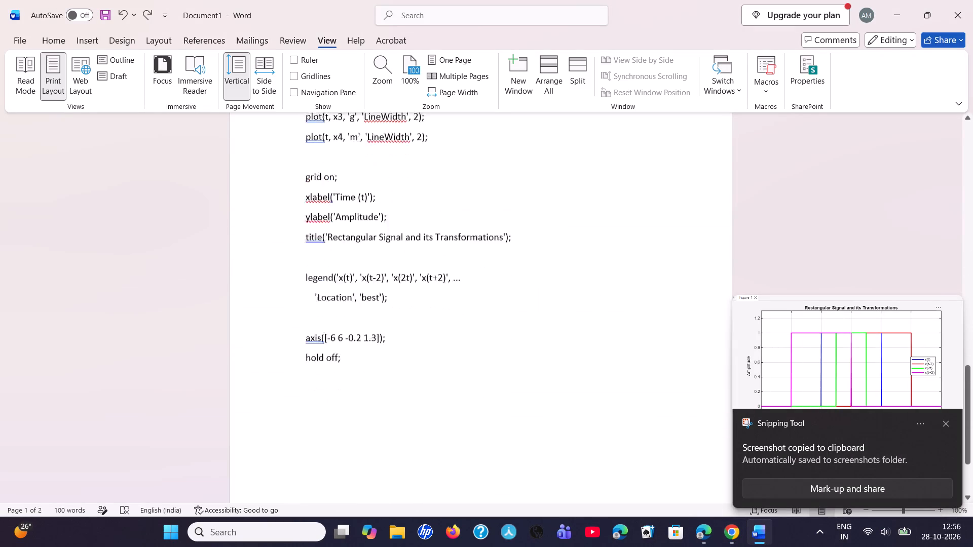
pyautogui.scroll(-1, 460, 401)
pyautogui.click(378, 345)
pyautogui.hotkey('ctrl', 'v')
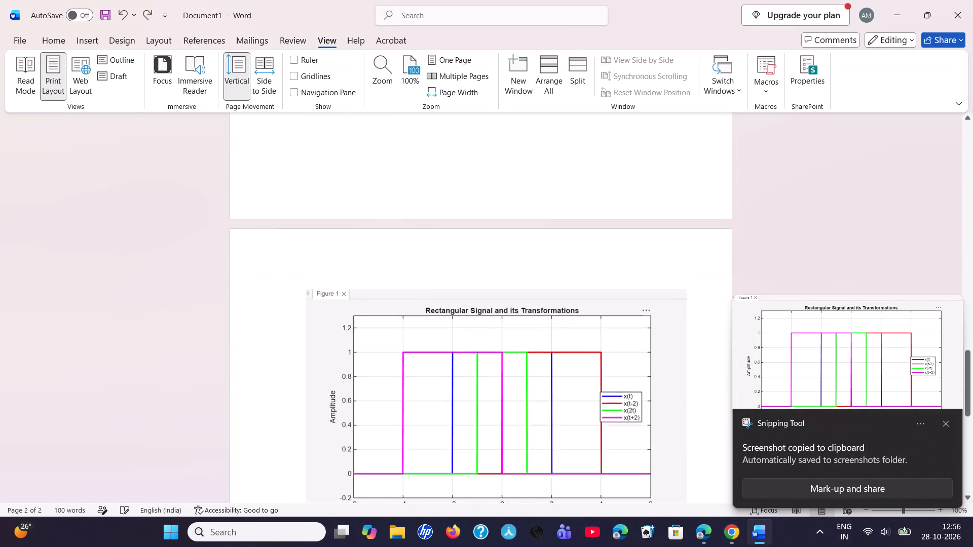
pyautogui.scroll(2, 378, 345)
pyautogui.scroll(-1, 378, 345)
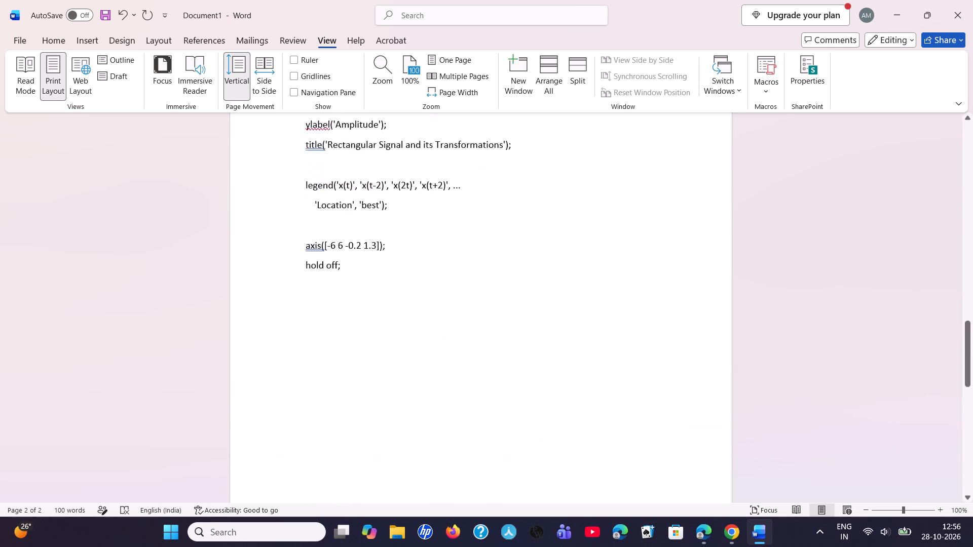
pyautogui.scroll(-1, 378, 345)
# Set all the code text, from "clc;" through "hold off;", to font size 16.
pyautogui.scroll(2, 378, 345)
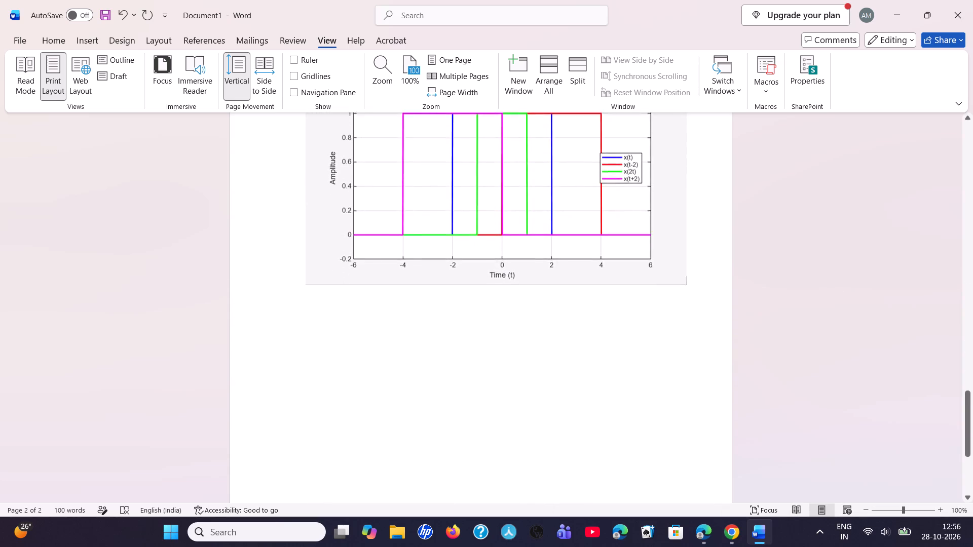
pyautogui.scroll(4, 378, 345)
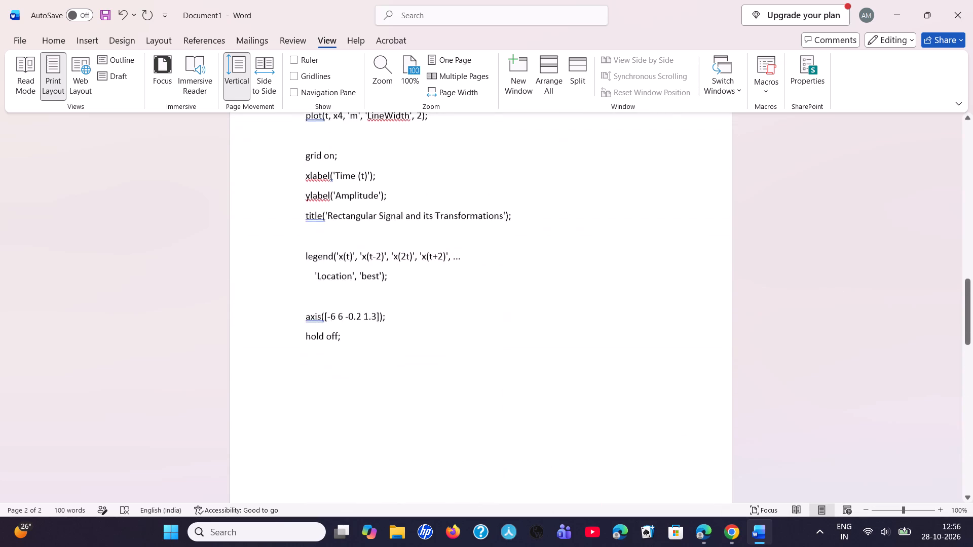
pyautogui.scroll(4, 378, 345)
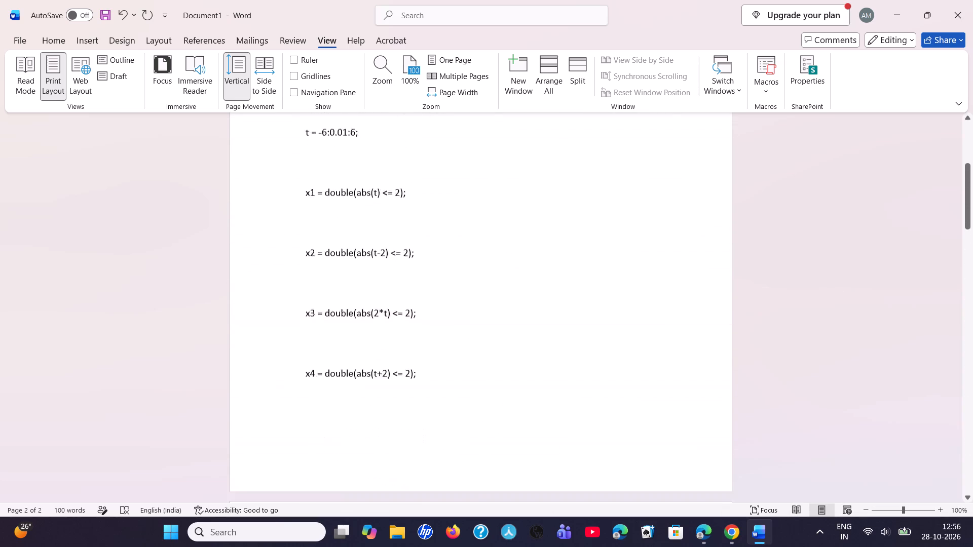
pyautogui.scroll(3, 378, 345)
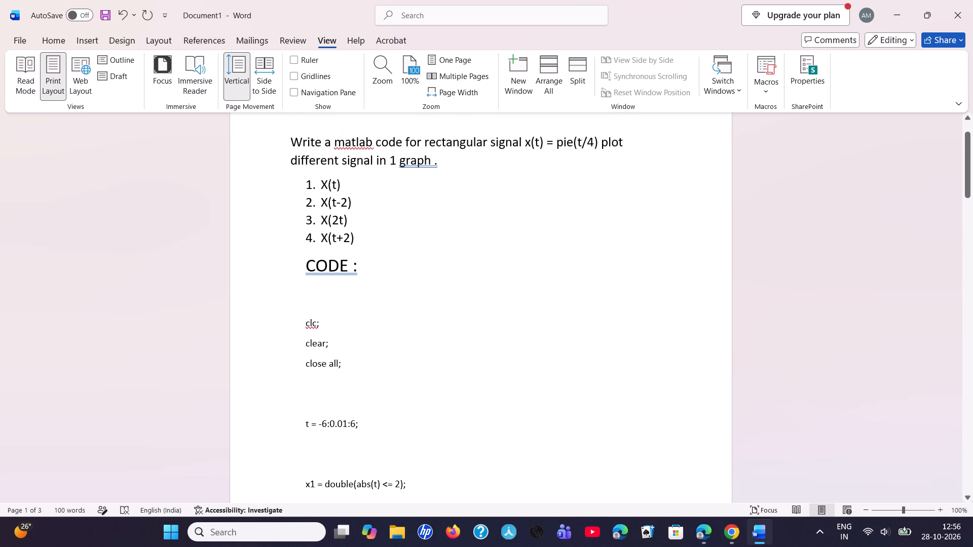
pyautogui.scroll(1, 301, 336)
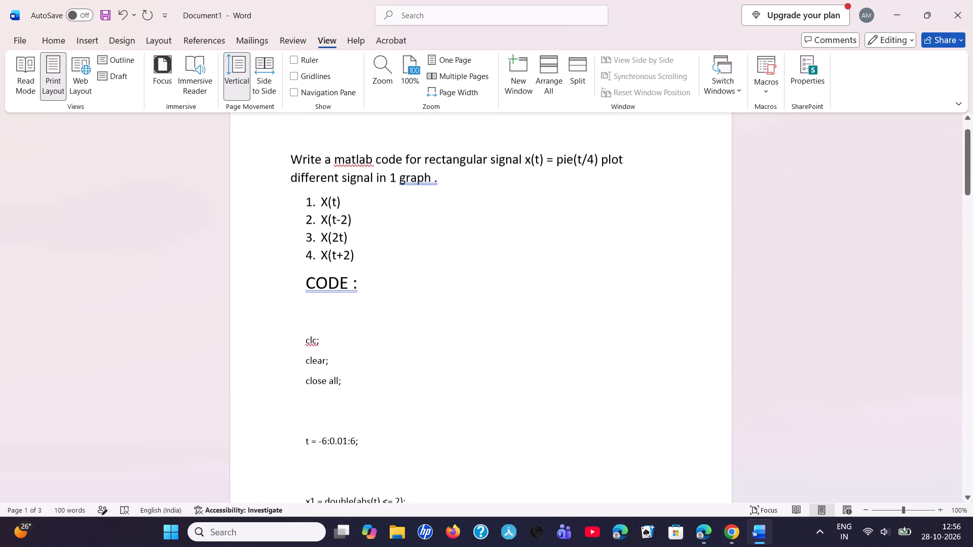
pyautogui.moveTo(307, 338); pyautogui.dragTo(399, 546)
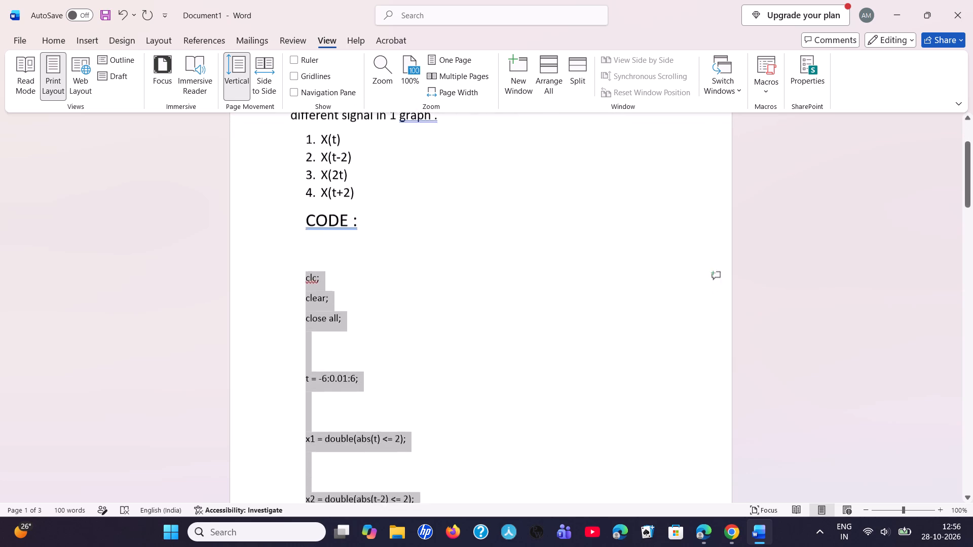
pyautogui.moveTo(399, 546); pyautogui.dragTo(391, 315)
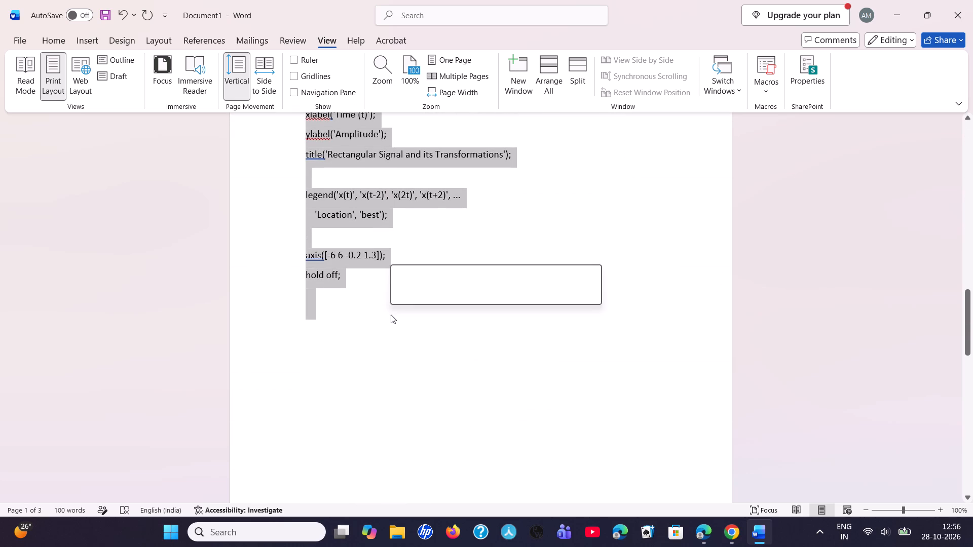
pyautogui.click(489, 273)
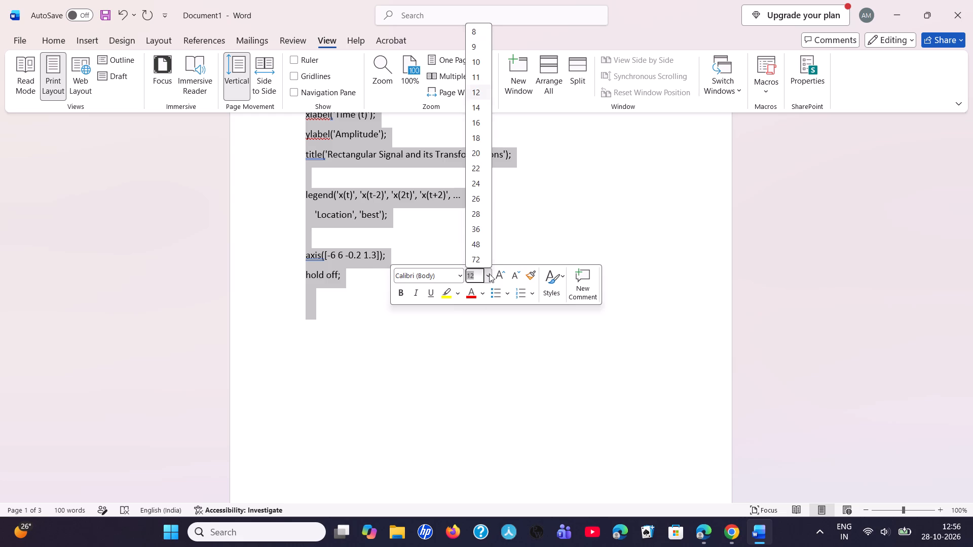
pyautogui.click(478, 125)
pyautogui.click(571, 236)
pyautogui.click(571, 236)
# Insert the label "Q-1: " before "Write a matlab code" at the start of the question.
pyautogui.scroll(7, 571, 236)
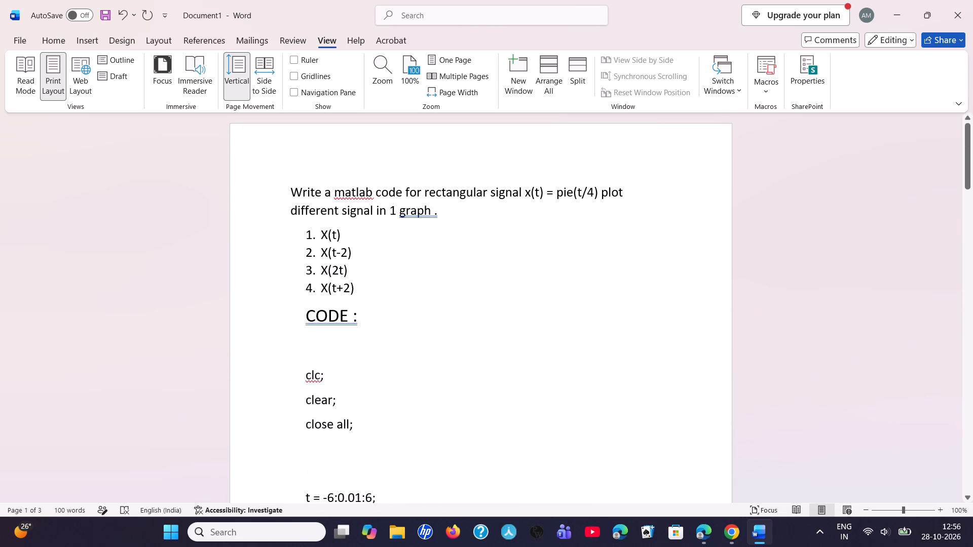
pyautogui.scroll(1, 571, 236)
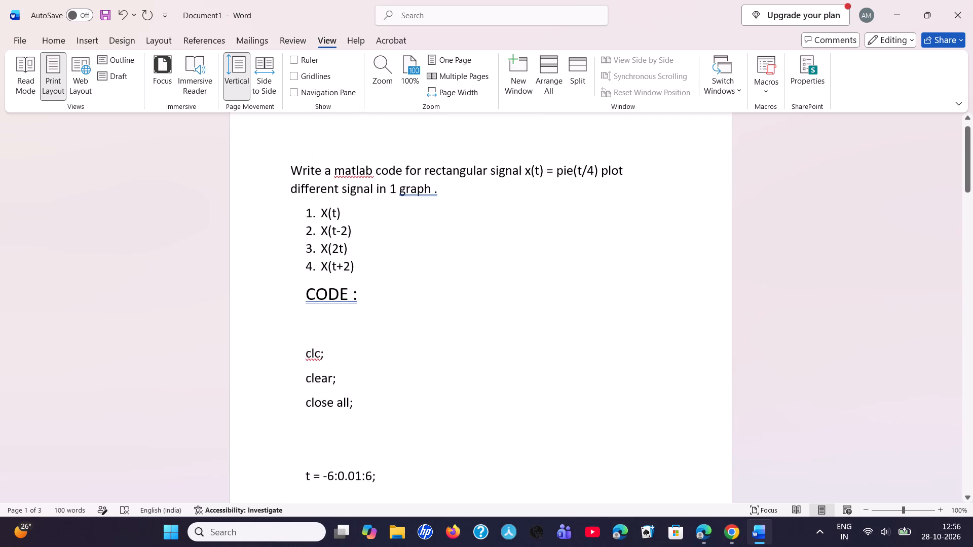
pyautogui.scroll(1, 571, 236)
pyautogui.click(292, 168)
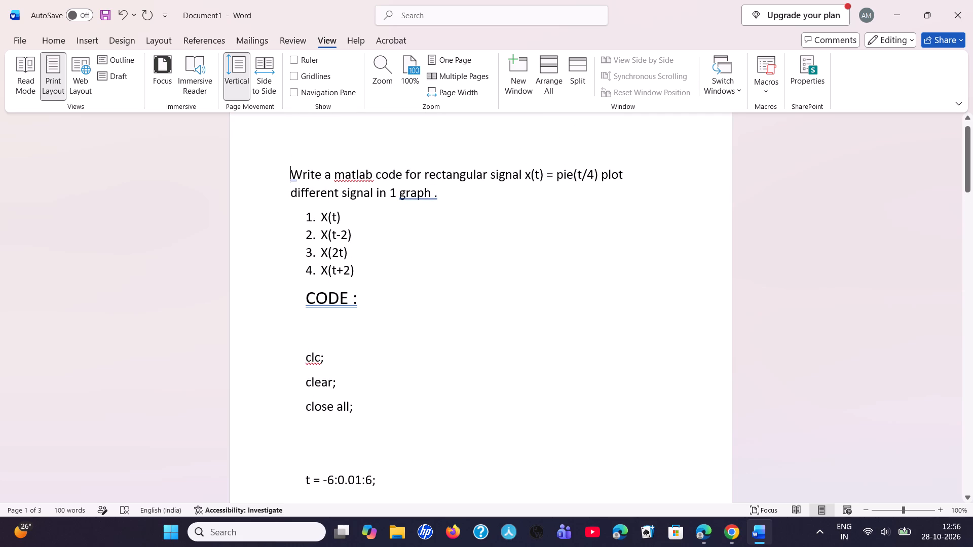
pyautogui.click(288, 180)
pyautogui.click(288, 180)
pyautogui.press('space')
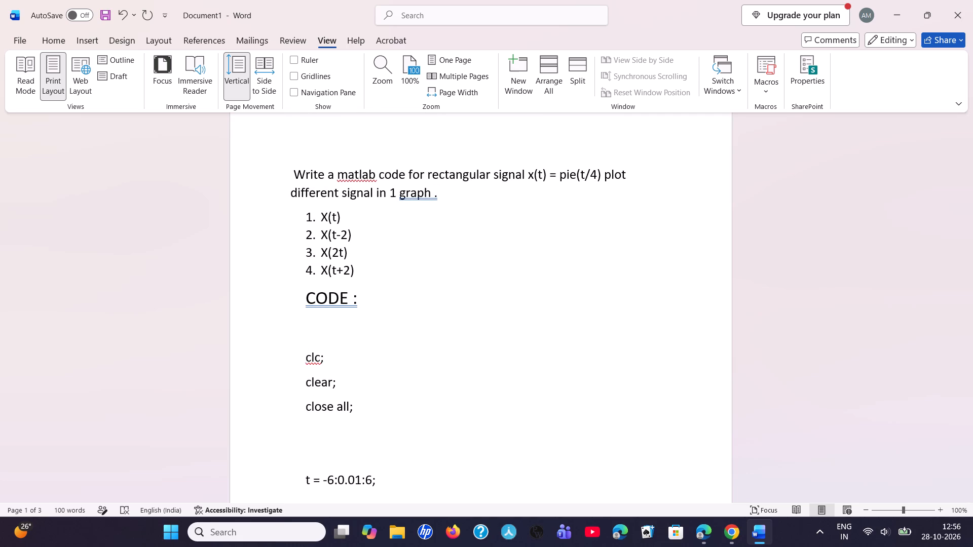
pyautogui.write('quest')
pyautogui.press('BackSpace')
pyautogui.press('BackSpace')
pyautogui.press('BackSpace')
pyautogui.press('BackSpace')
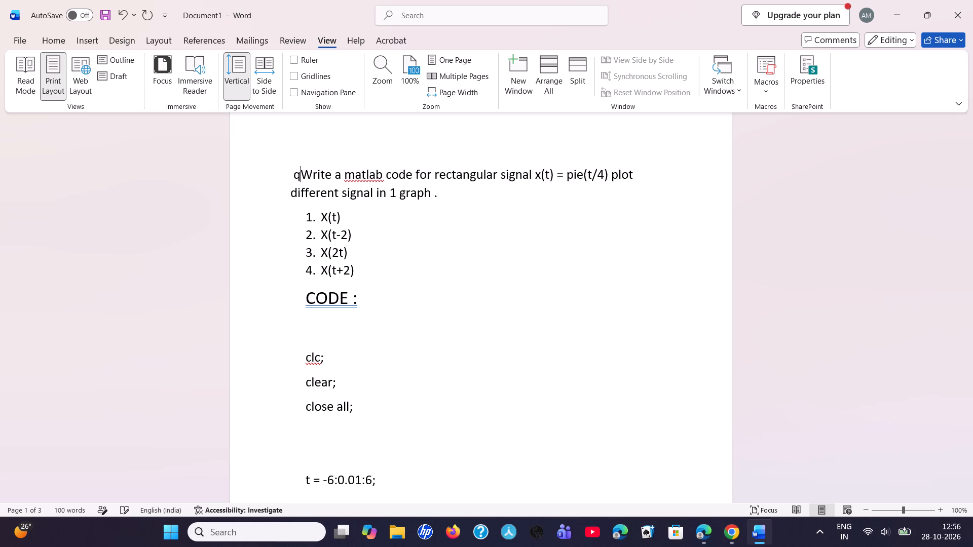
pyautogui.press('BackSpace')
pyautogui.hotkey('shift', 'q')
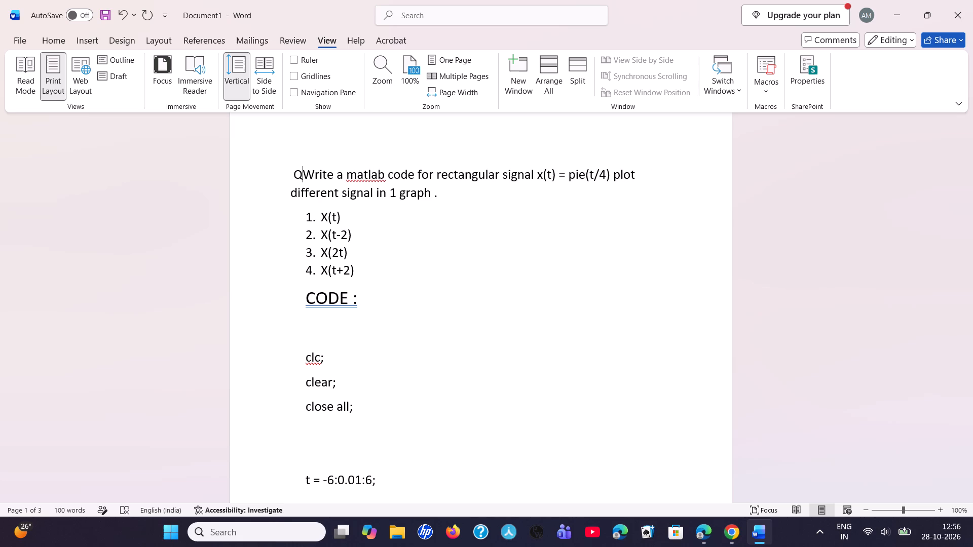
pyautogui.press('-')
pyautogui.hotkey('shift', '!')
pyautogui.press('BackSpace')
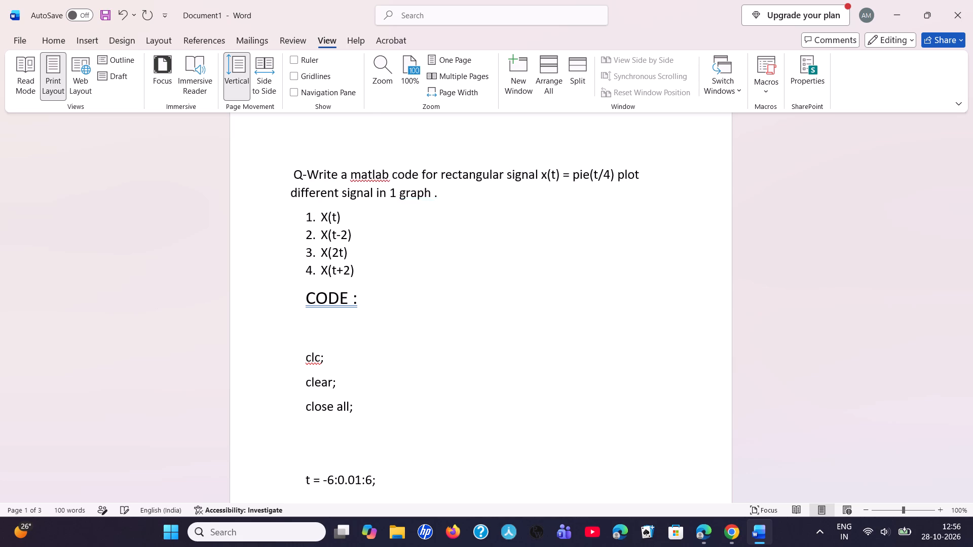
pyautogui.press('1')
pyautogui.write(':')
pyautogui.press('space')
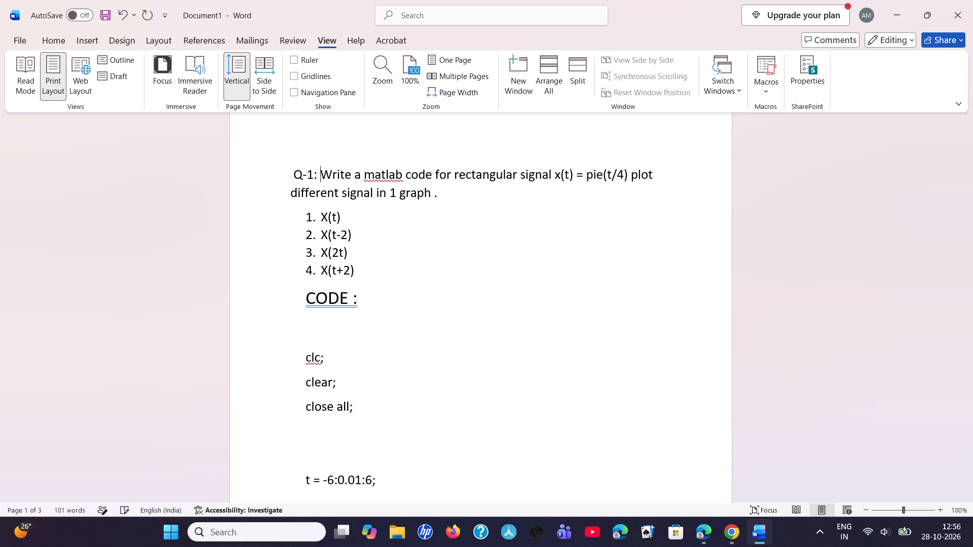
# Review the document from the question down to the plot on the last page, checking layout and page breaks.
pyautogui.scroll(-3, 336, 248)
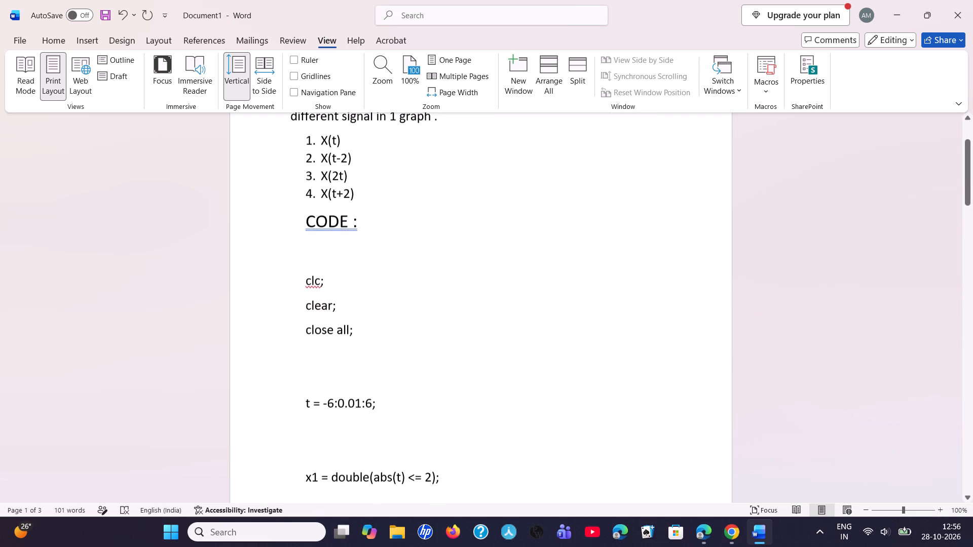
pyautogui.scroll(-4, 336, 248)
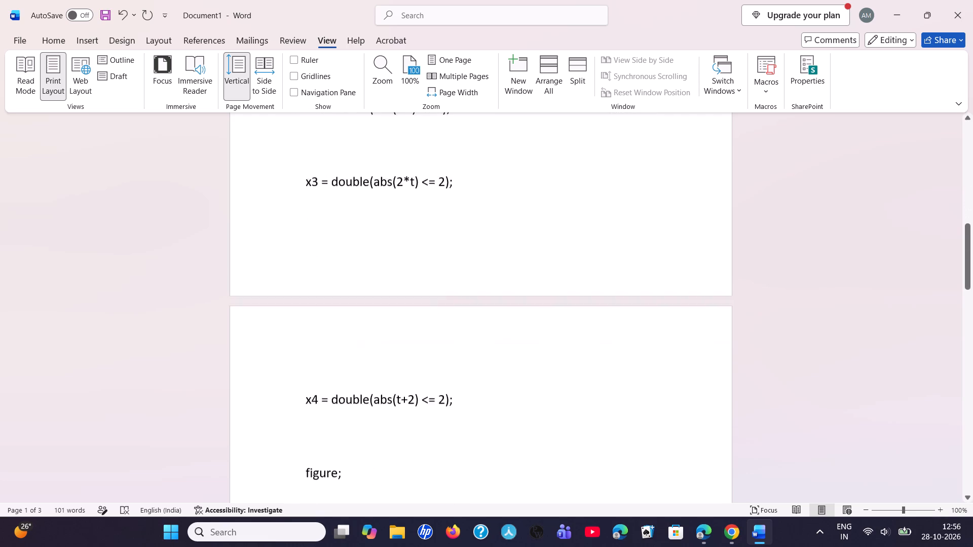
pyautogui.scroll(-5, 336, 248)
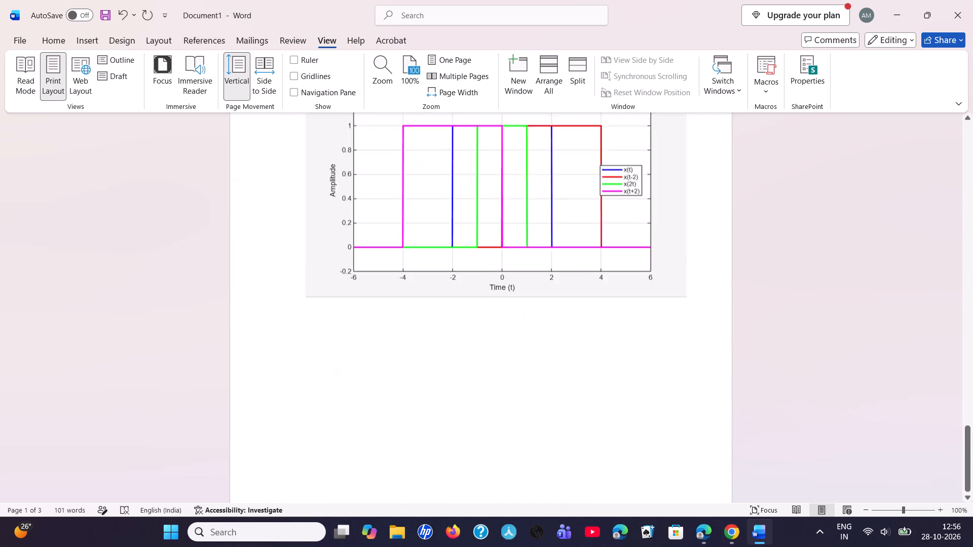
pyautogui.scroll(-1, 336, 248)
pyautogui.scroll(6, 336, 248)
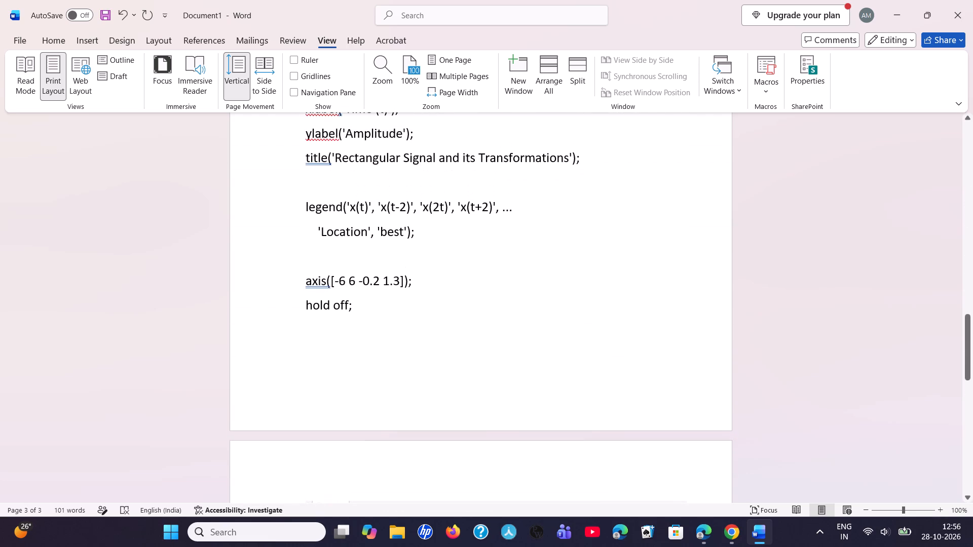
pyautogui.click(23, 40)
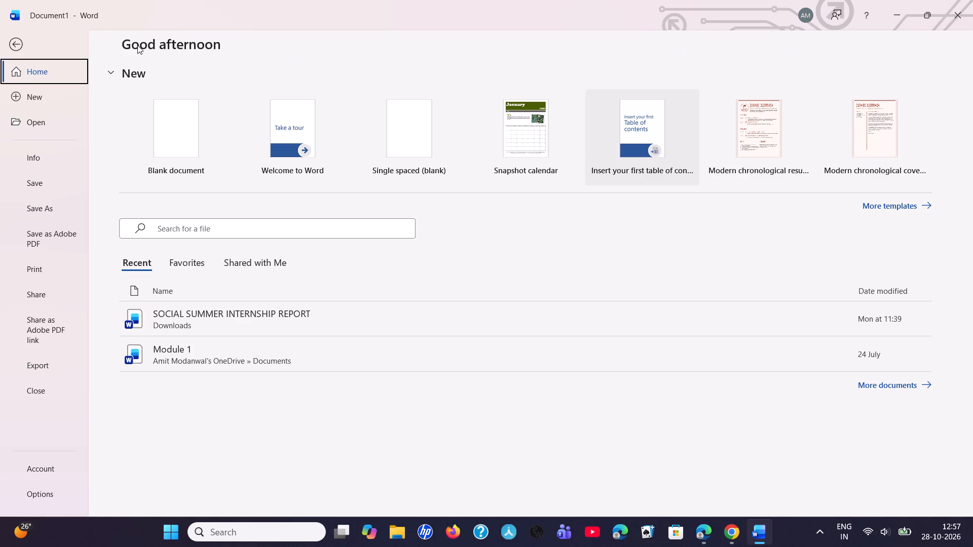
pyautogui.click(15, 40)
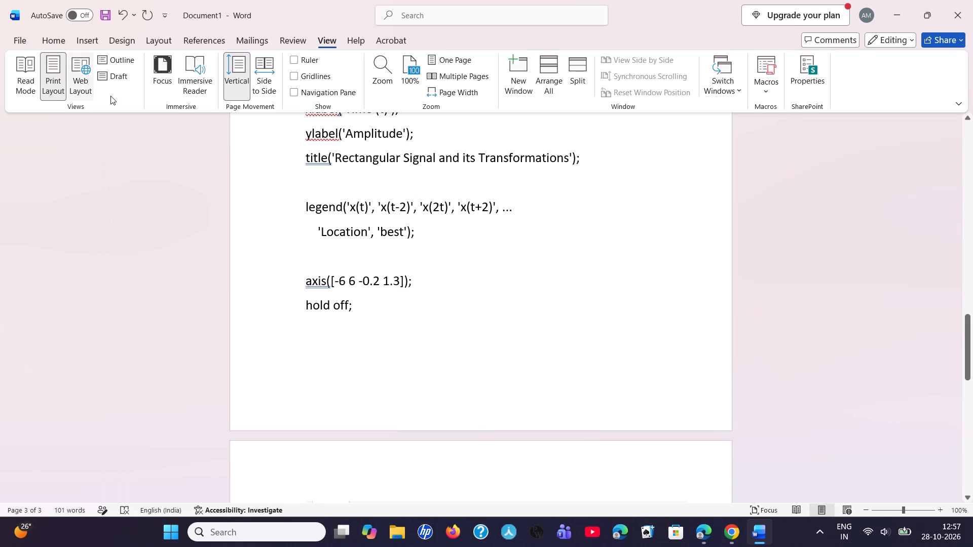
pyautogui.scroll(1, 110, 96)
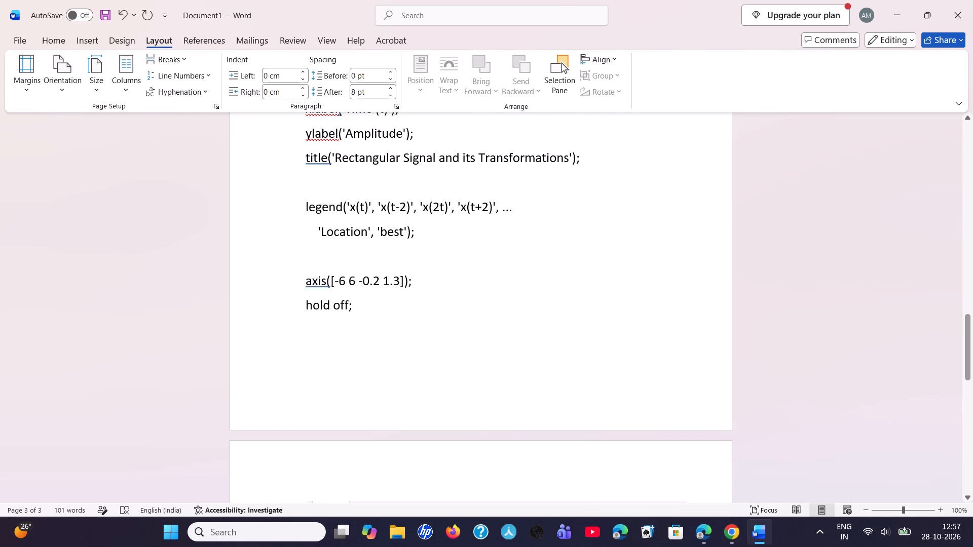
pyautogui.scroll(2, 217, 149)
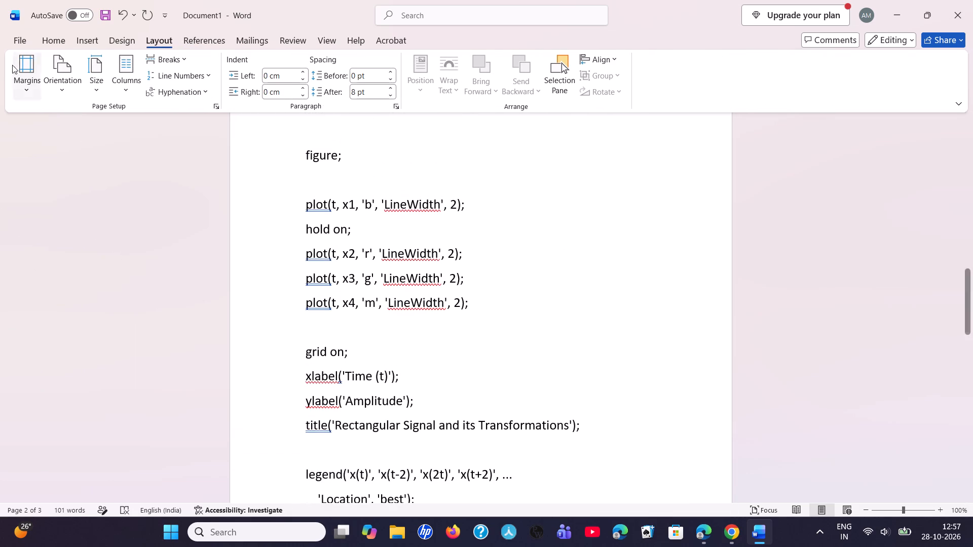
# Start saving a copy of the document on this PC, with the Downloads folder as the destination.
pyautogui.click(28, 45)
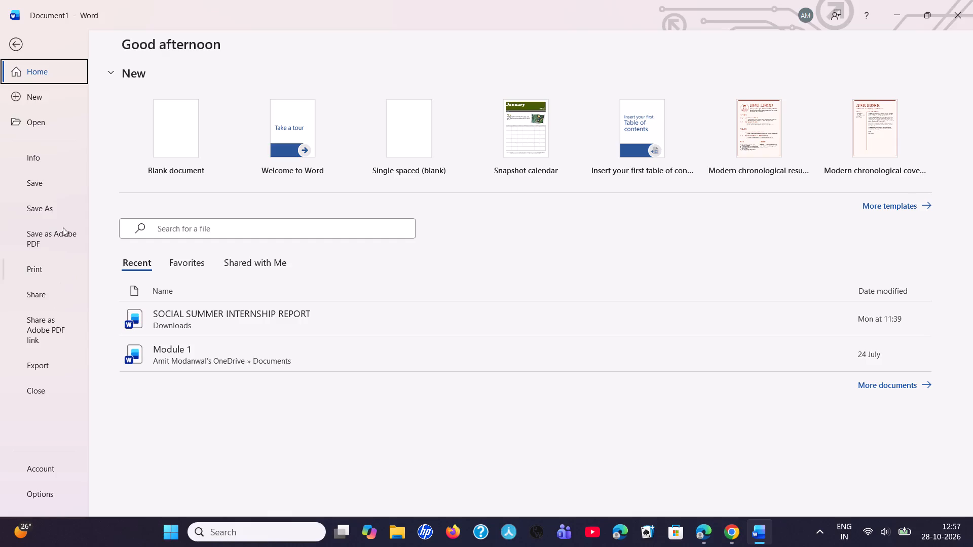
pyautogui.click(58, 209)
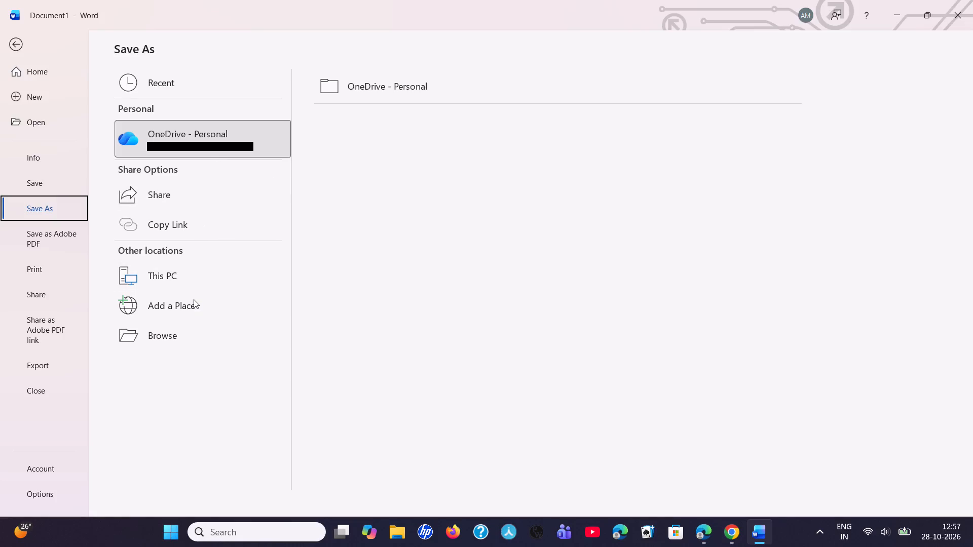
pyautogui.click(205, 275)
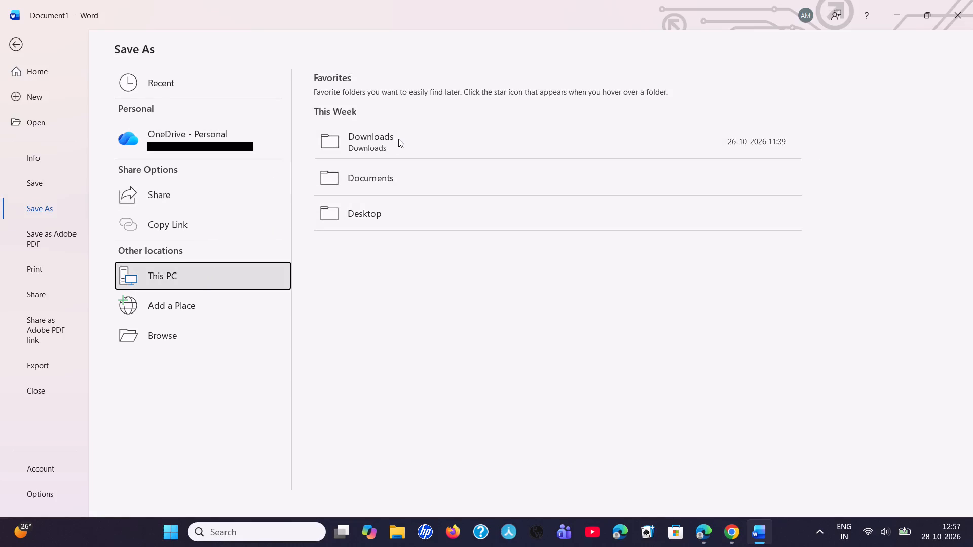
pyautogui.click(399, 139)
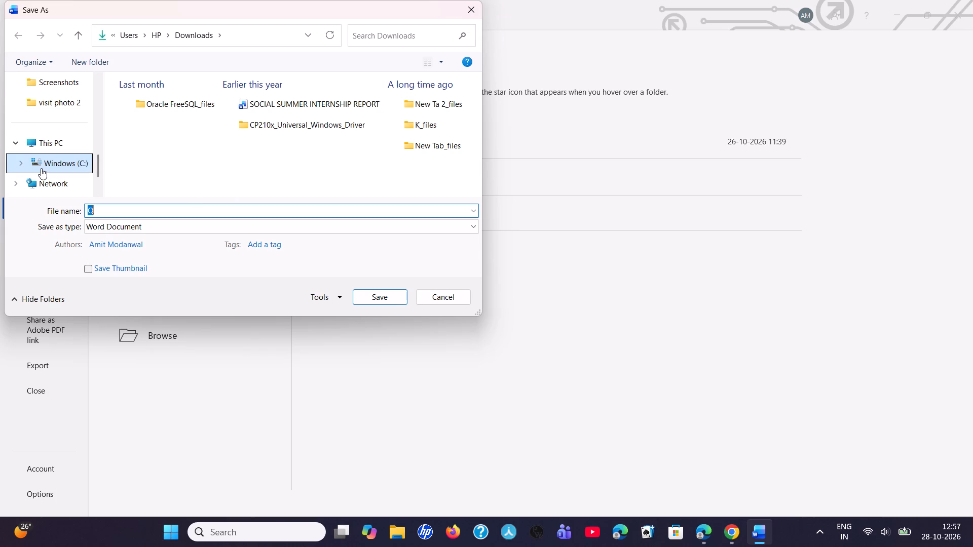
pyautogui.scroll(-2, 41, 168)
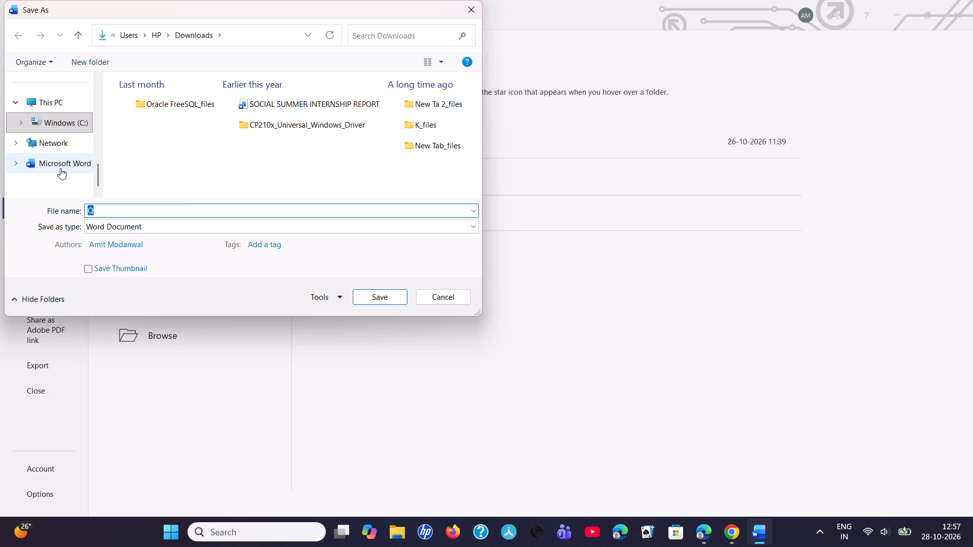
pyautogui.scroll(1, 61, 164)
pyautogui.scroll(-1, 61, 164)
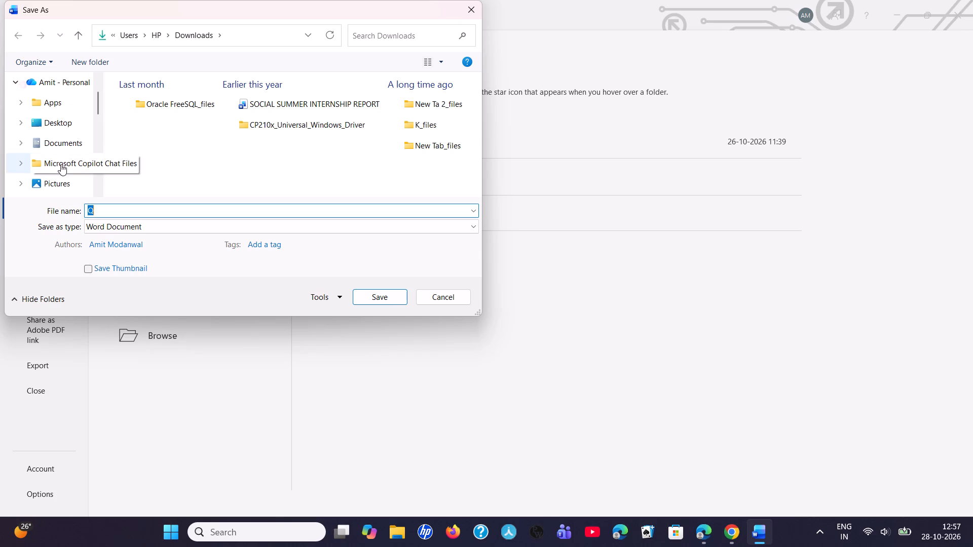
pyautogui.scroll(-2, 61, 164)
pyautogui.scroll(1, 61, 164)
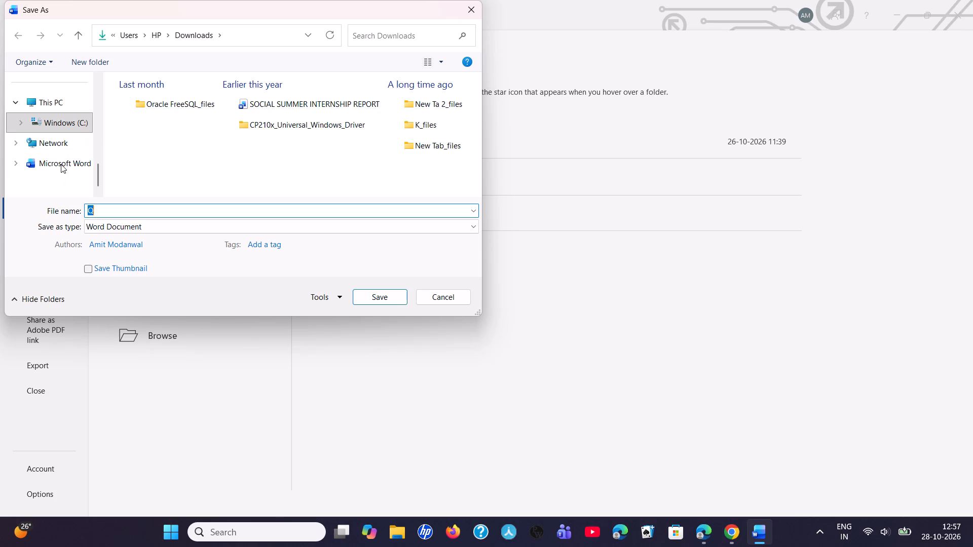
pyautogui.scroll(1, 61, 164)
# Name the file "CA -2 SIGNAL AND SYSTEM" and save it in Downloads as a Word document.
pyautogui.click(113, 214)
pyautogui.press('BackSpace')
pyautogui.write('CA')
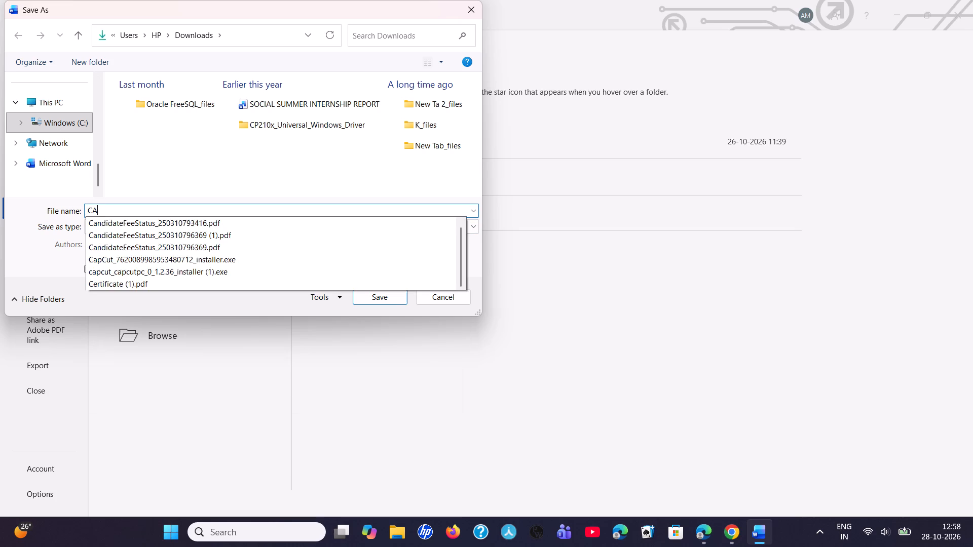
pyautogui.press('space')
pyautogui.write('-1')
pyautogui.press('space')
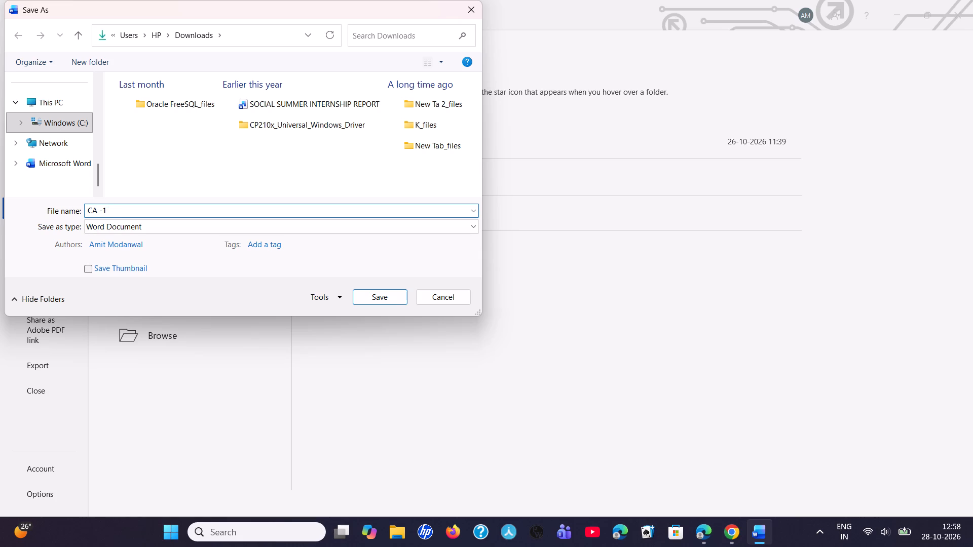
pyautogui.write('SIGNAL AND')
pyautogui.press('space')
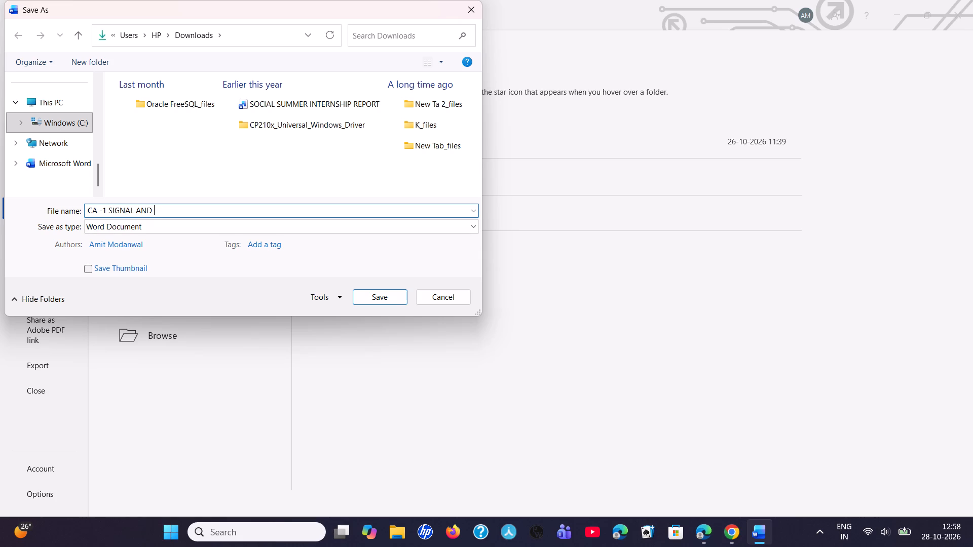
pyautogui.click(108, 210)
pyautogui.press('BackSpace')
pyautogui.press('BackSpace')
pyautogui.write('2')
pyautogui.press('space')
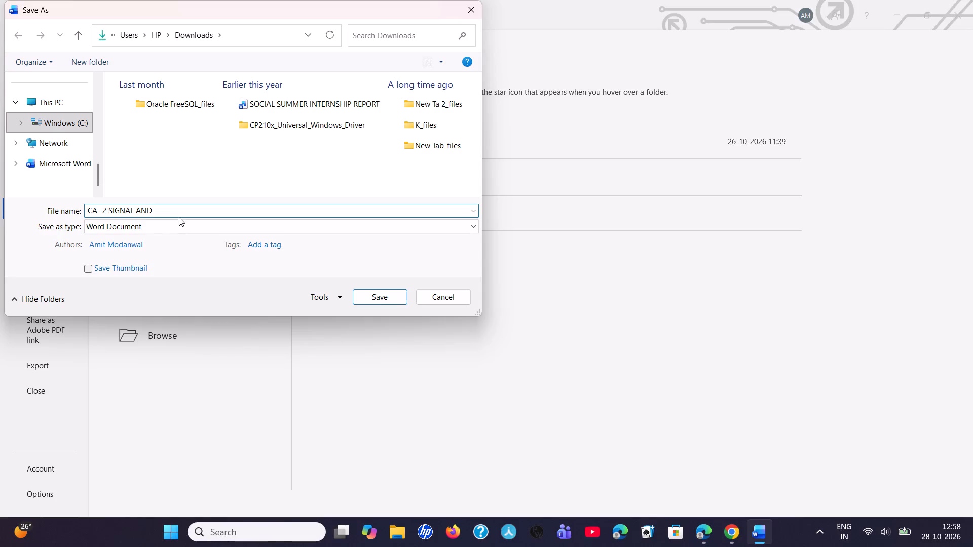
pyautogui.click(182, 215)
pyautogui.write('SYSR')
pyautogui.press('BackSpace')
pyautogui.write('TE')
pyautogui.press('m')
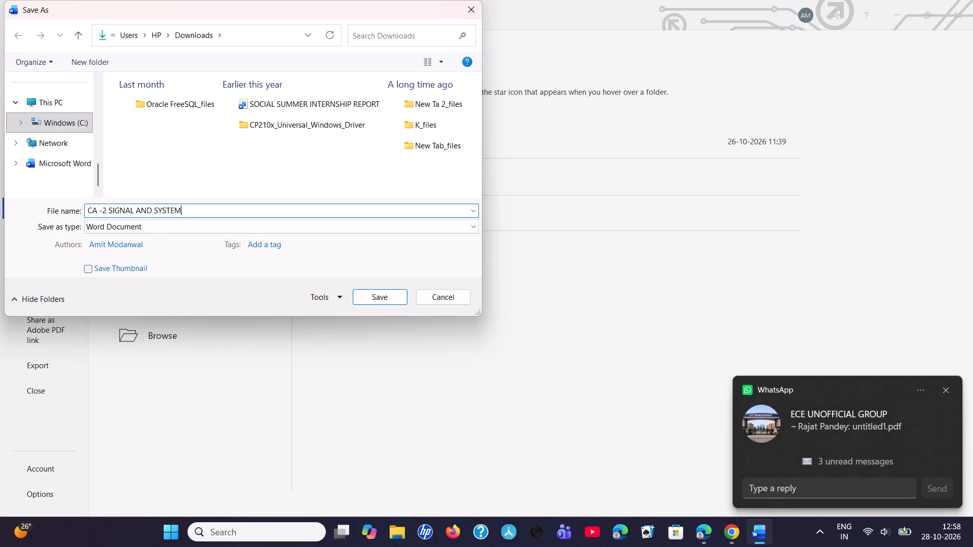
pyautogui.click(384, 300)
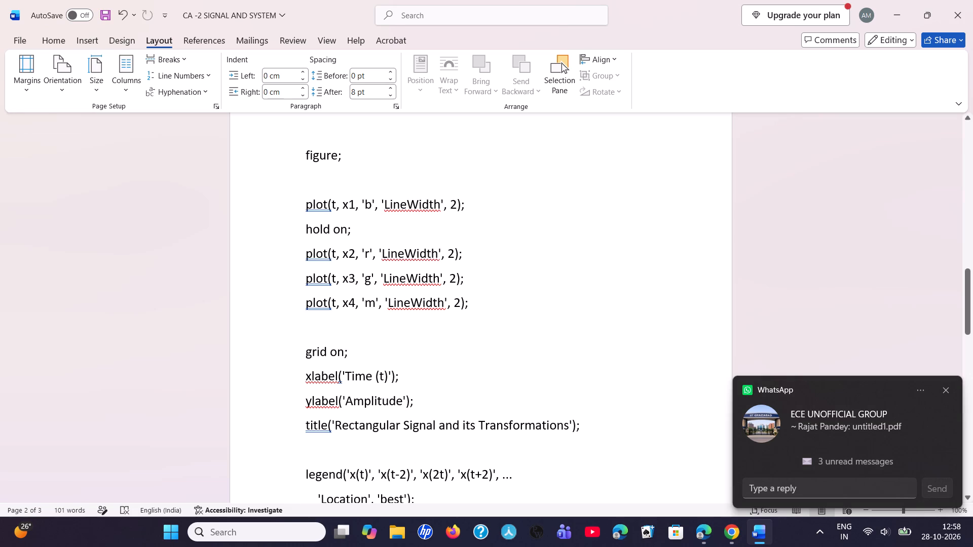
# Switch to File Explorer.
pyautogui.click(386, 537)
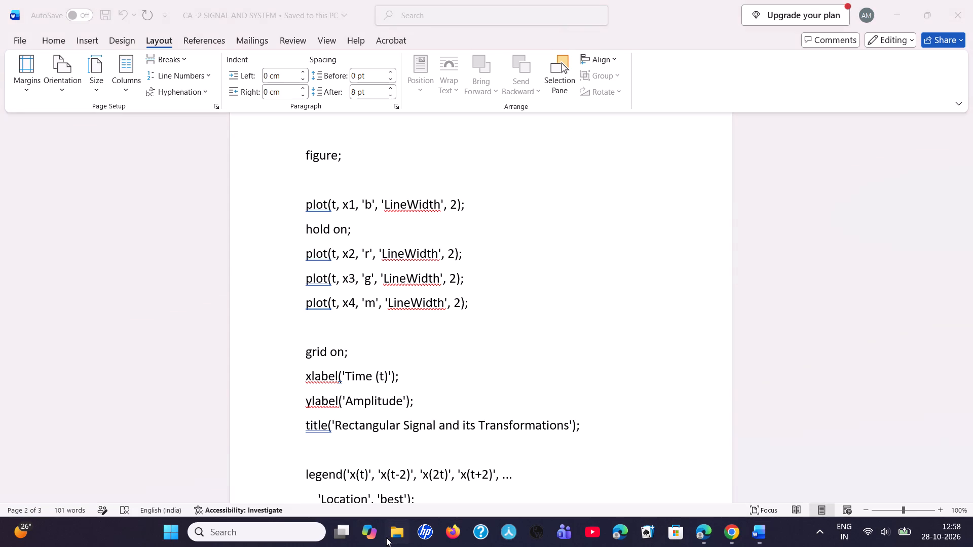
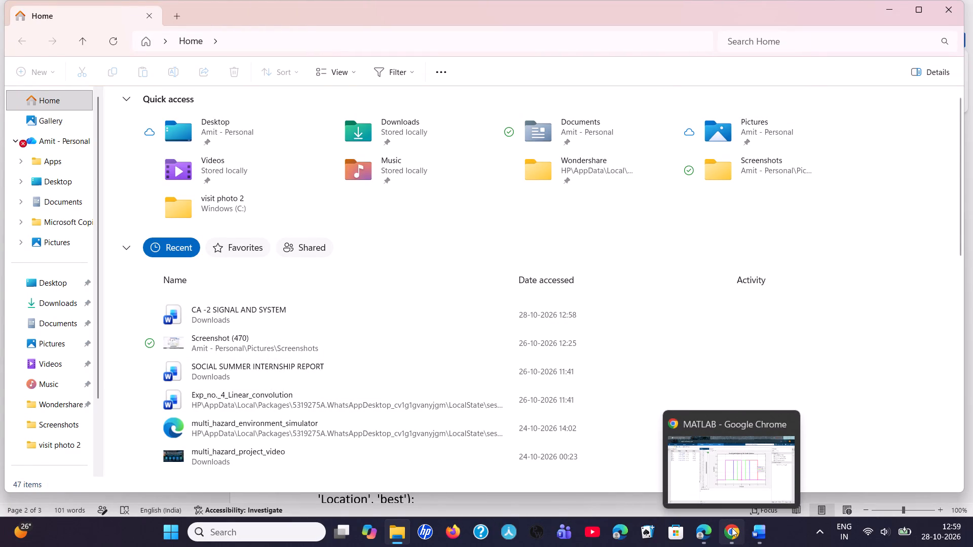
# Switch to the MATLAB window in Google Chrome showing the rectangular signal plot.
pyautogui.click(714, 447)
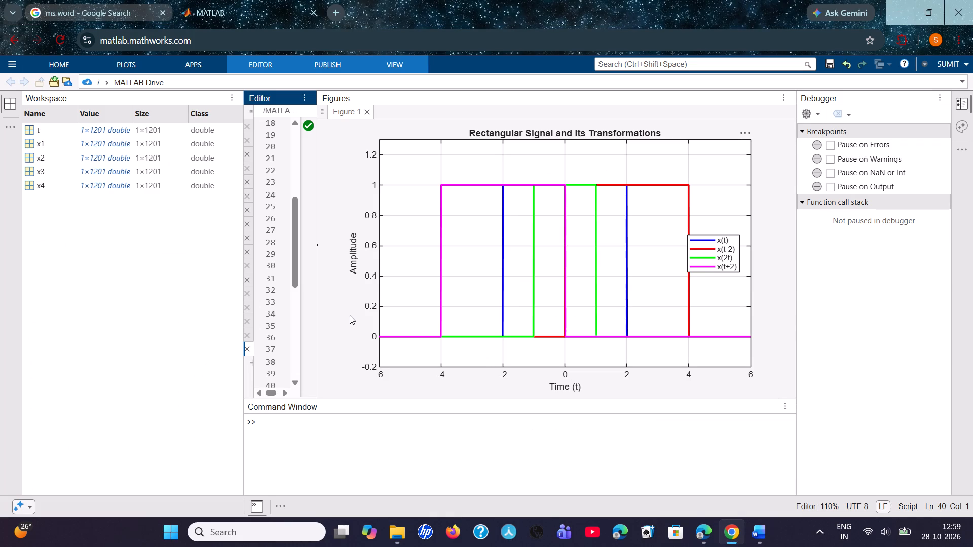
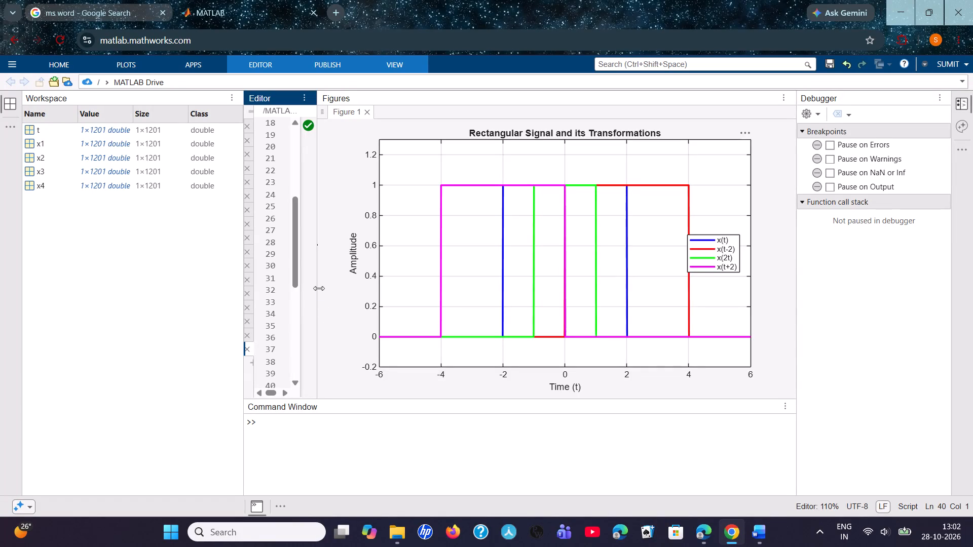
# Widen the Editor pane beside the figure to show the untitled33.m code, and clear the code selection.
pyautogui.moveTo(319, 288); pyautogui.dragTo(474, 300)
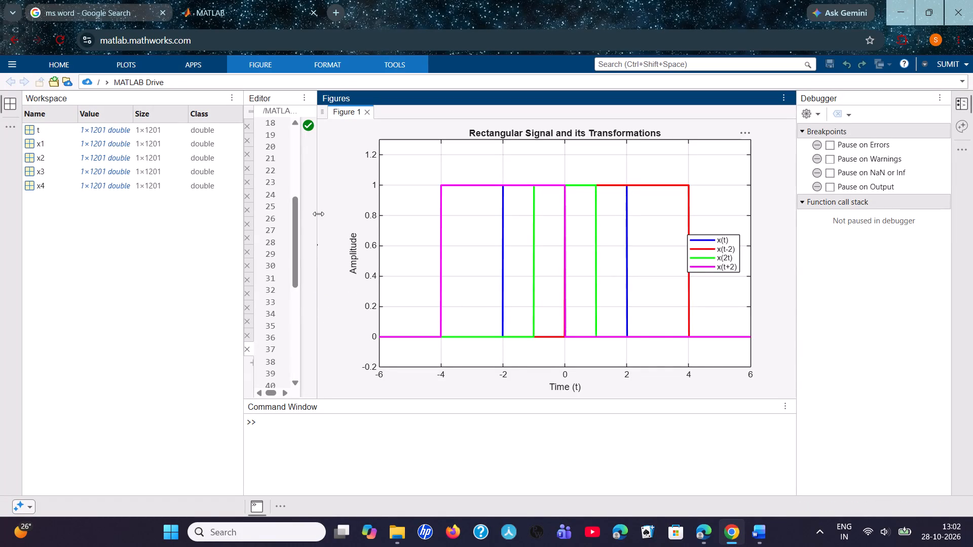
pyautogui.moveTo(318, 215); pyautogui.dragTo(695, 249)
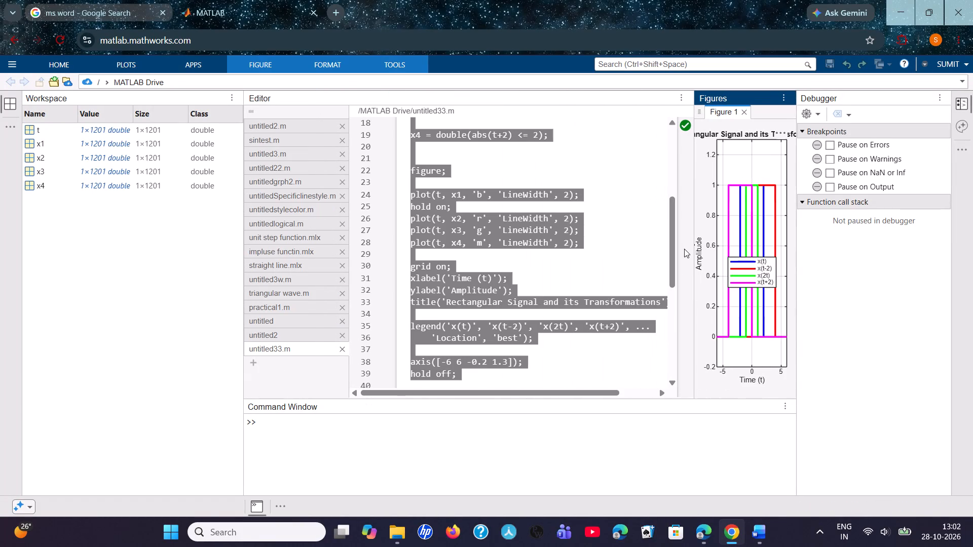
pyautogui.click(626, 241)
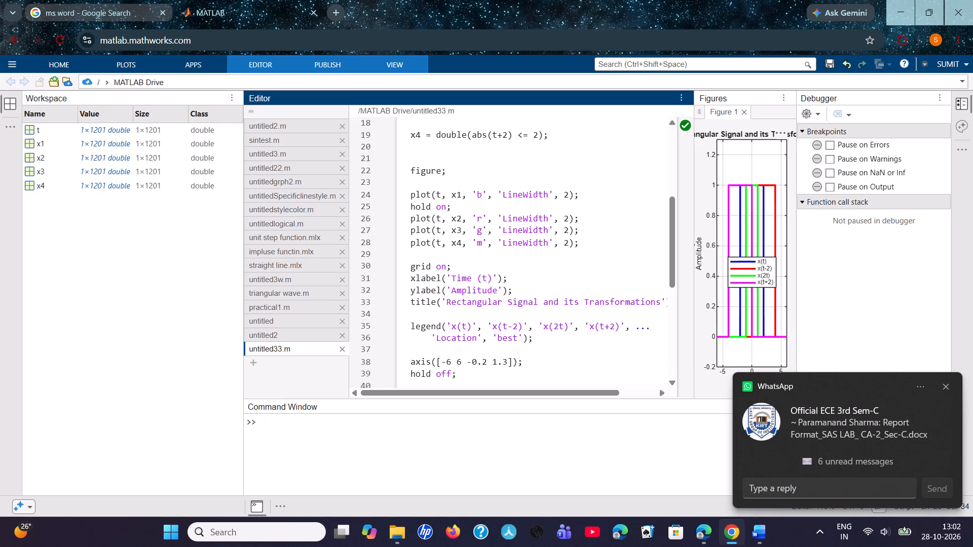
pyautogui.scroll(-1, 633, 361)
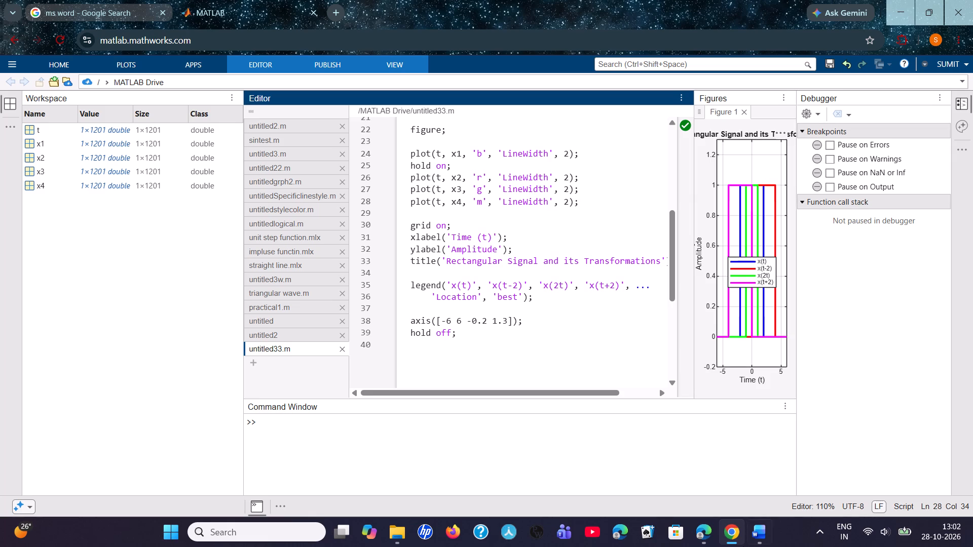
# Search the computer for "WH" to find the WhatsApp app.
pyautogui.click(178, 524)
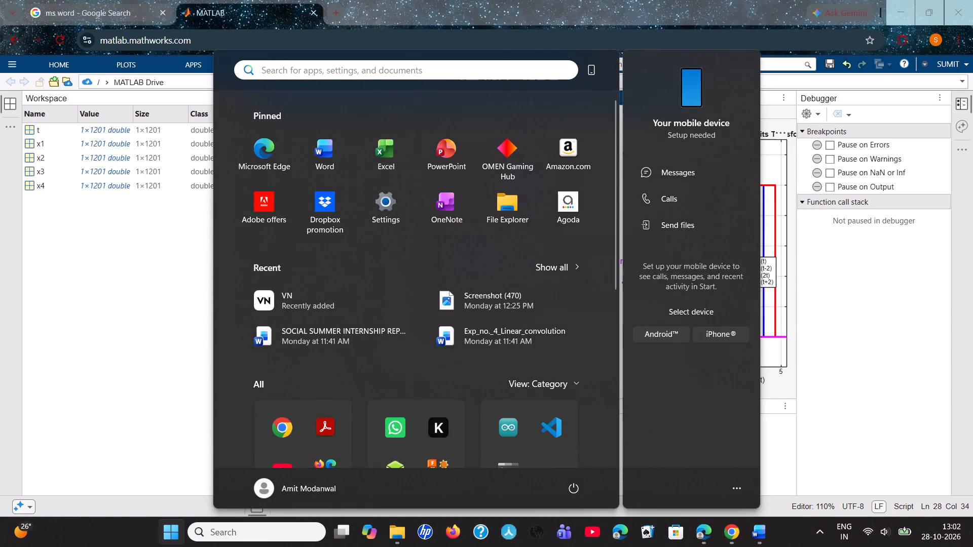
pyautogui.click(386, 73)
pyautogui.write('WH')
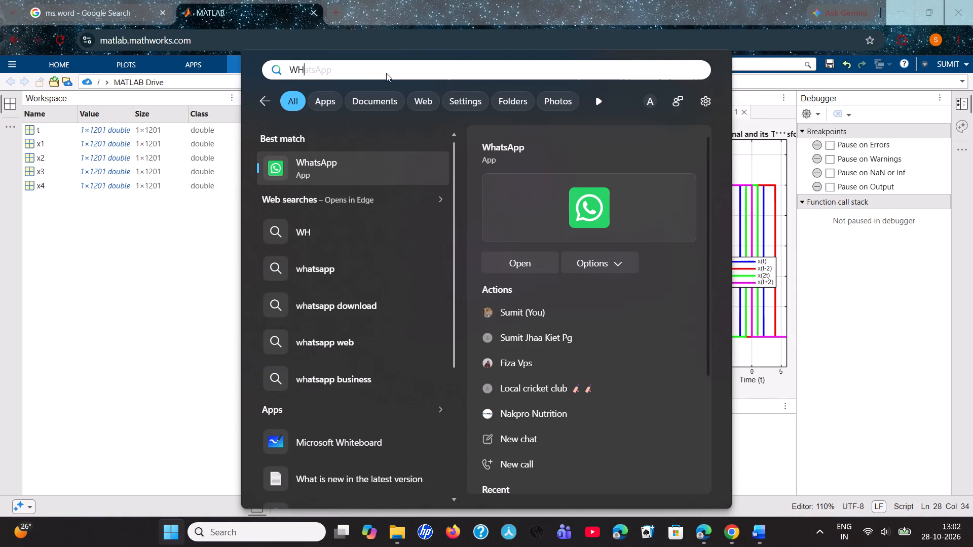
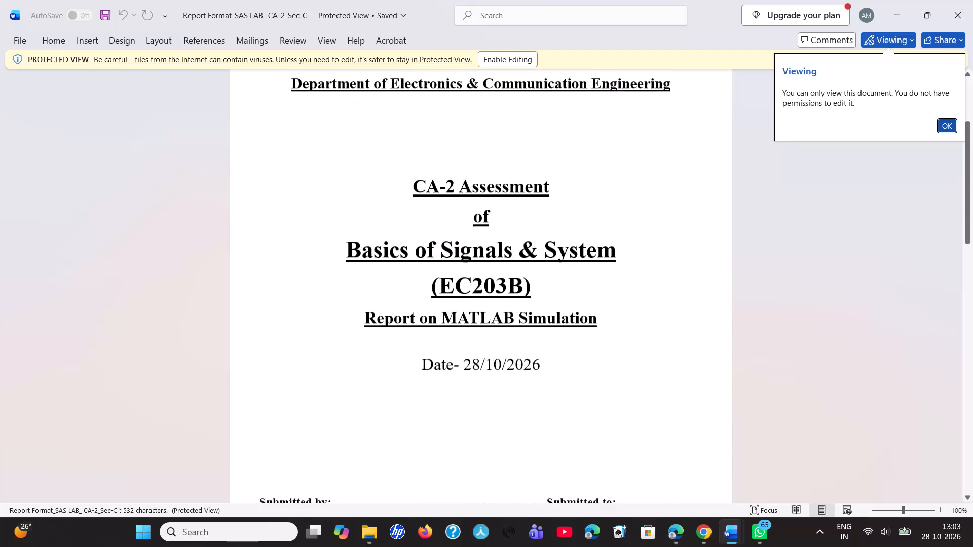
# Examine the CA-2 report format from the cover page through the Objective, Program, Curve / Figure and Result sections.
pyautogui.scroll(-1, 521, 294)
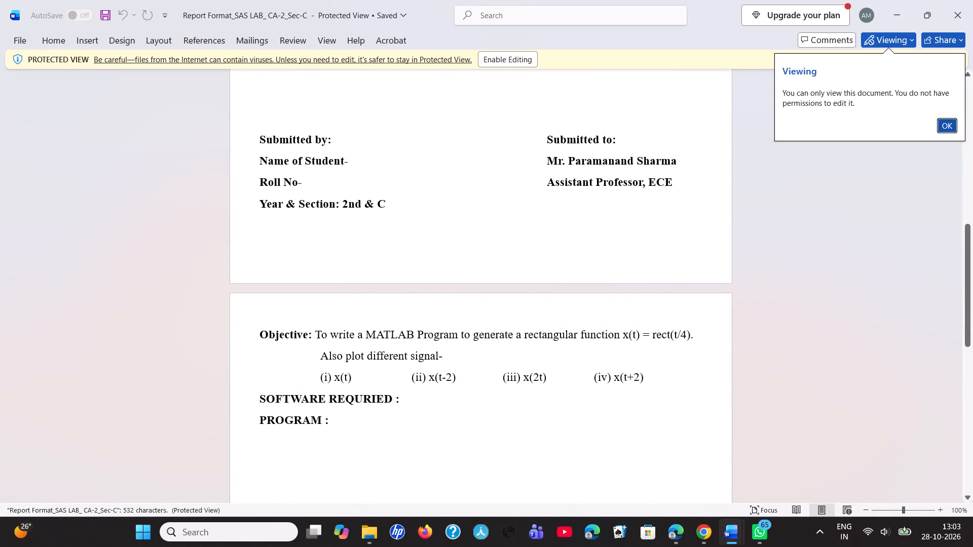
pyautogui.scroll(-2, 421, 295)
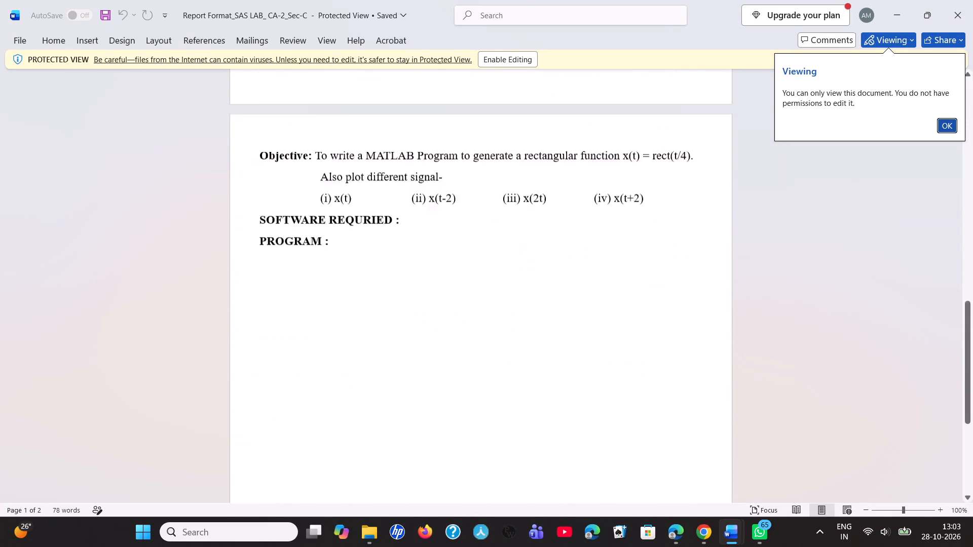
pyautogui.scroll(-3, 421, 295)
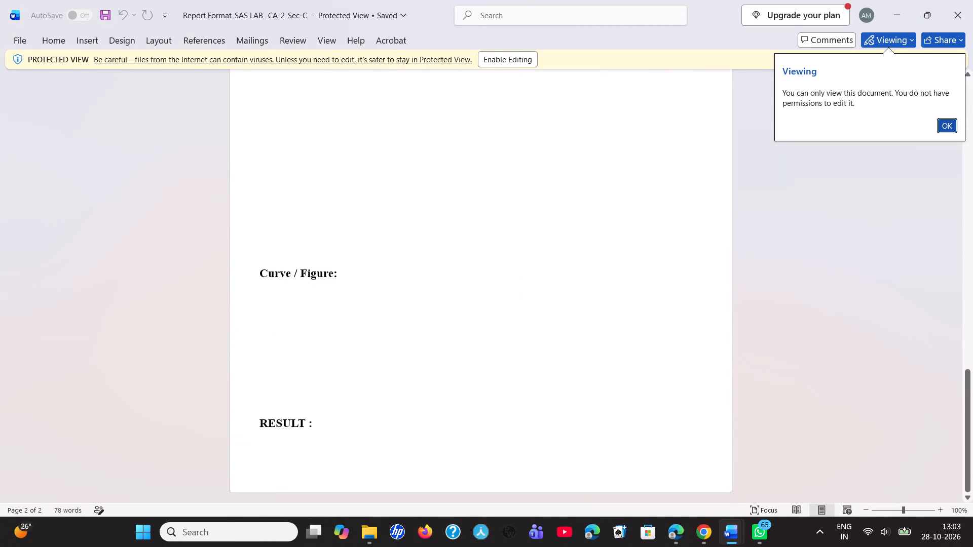
pyautogui.scroll(-2, 421, 295)
pyautogui.scroll(2, 421, 295)
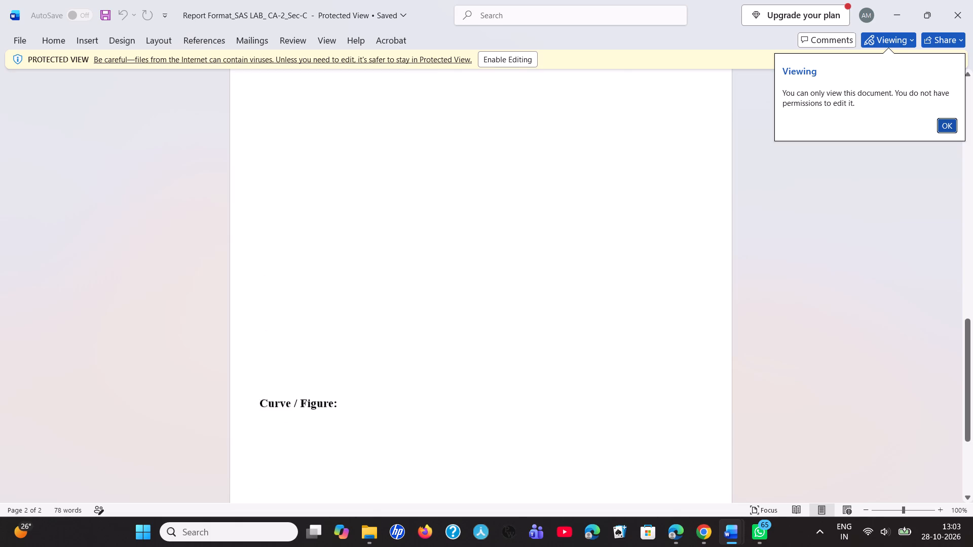
pyautogui.scroll(4, 421, 295)
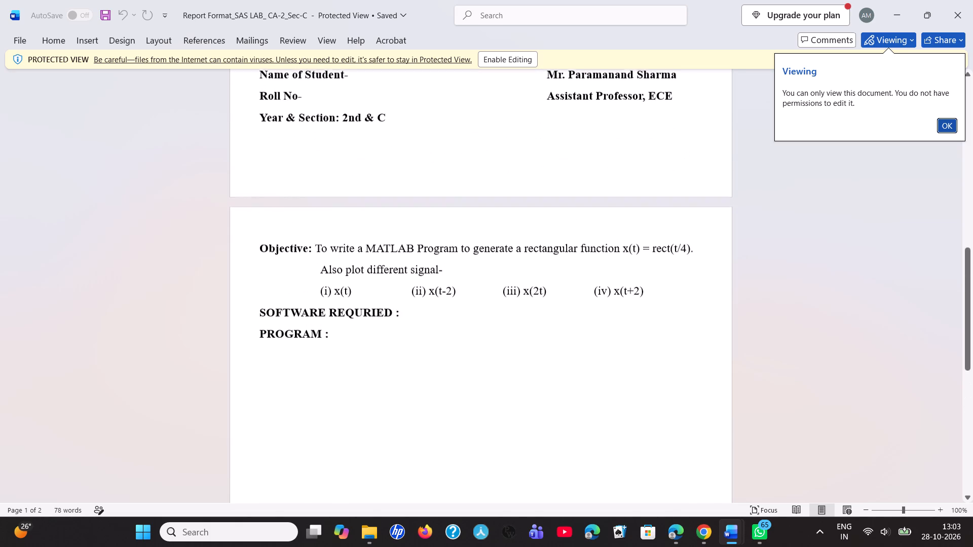
pyautogui.scroll(1, 421, 295)
pyautogui.scroll(1, 381, 66)
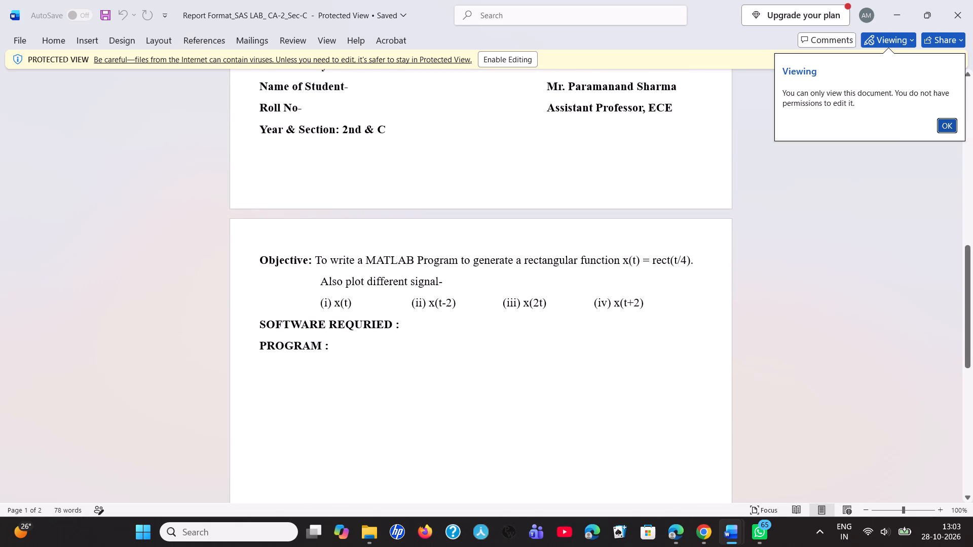
pyautogui.scroll(1, 385, 97)
# Enable editing of the protected report format document so the Name of Student line can be filled in.
pyautogui.click(368, 176)
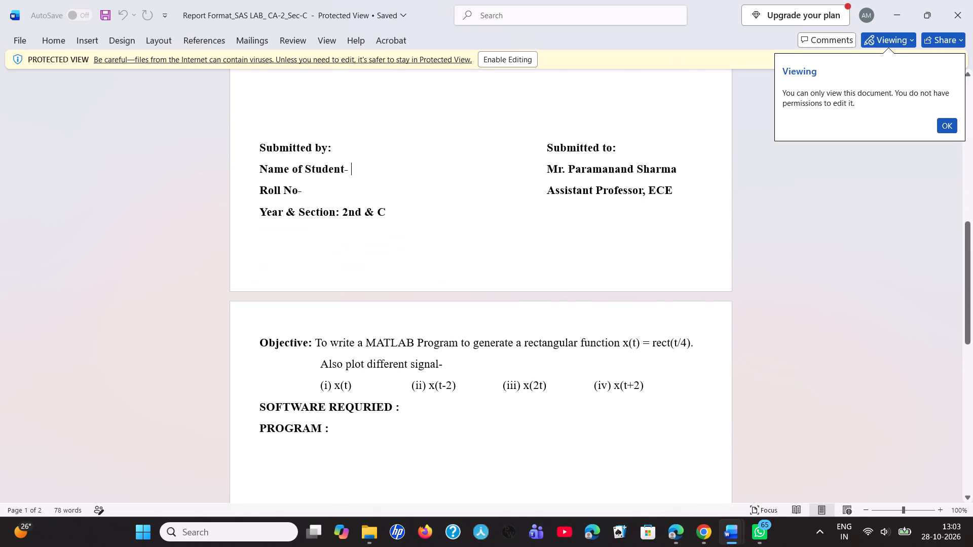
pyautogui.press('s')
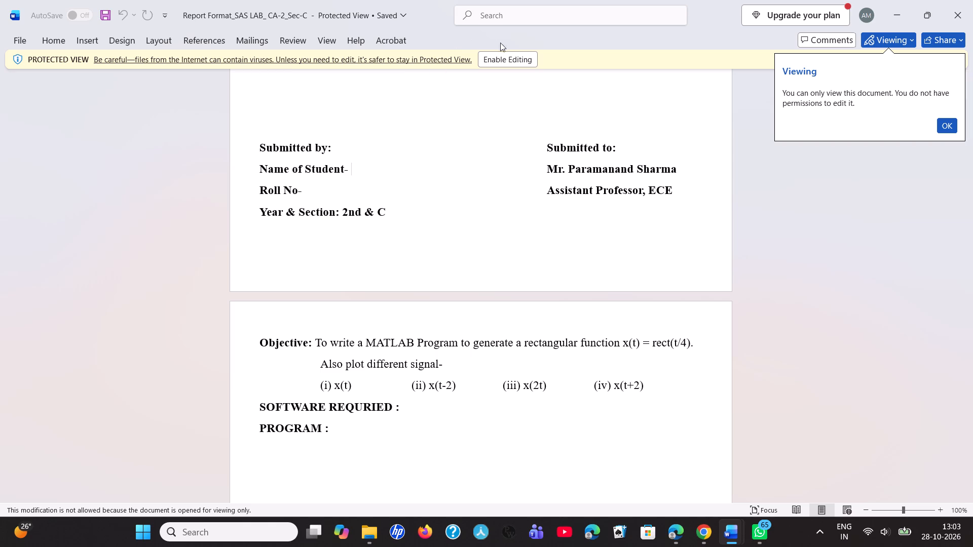
pyautogui.click(506, 57)
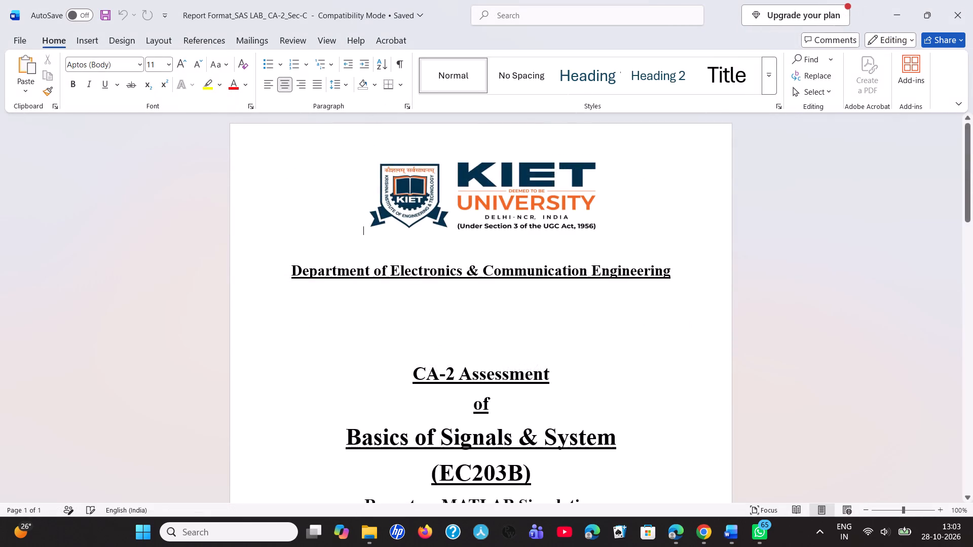
# Fill in the student's name and roll number in the cover page's Submitted by block.
pyautogui.scroll(-3, 392, 164)
pyautogui.click(356, 310)
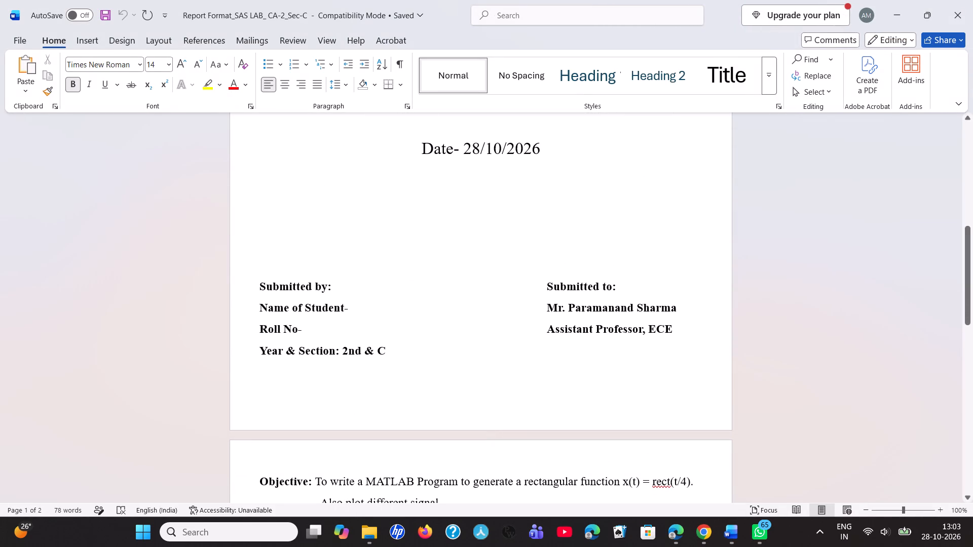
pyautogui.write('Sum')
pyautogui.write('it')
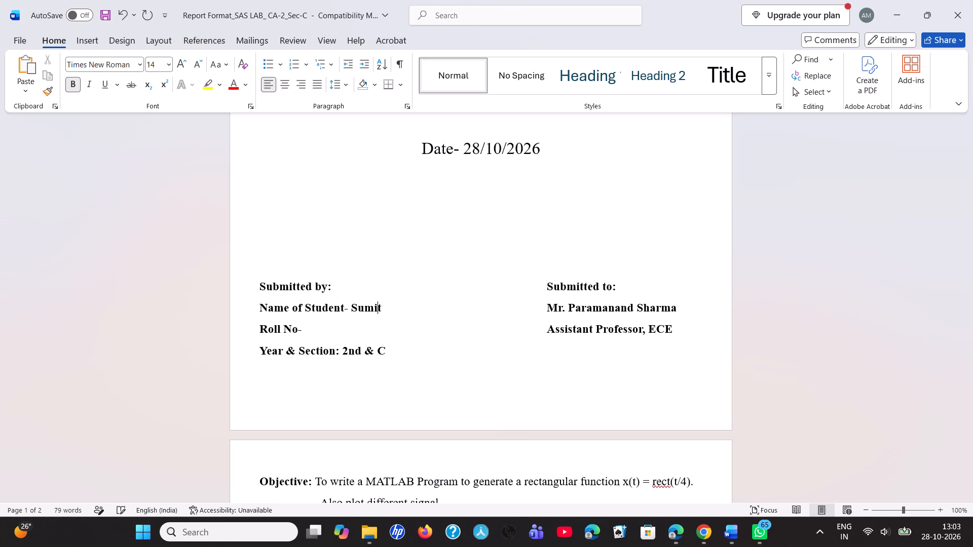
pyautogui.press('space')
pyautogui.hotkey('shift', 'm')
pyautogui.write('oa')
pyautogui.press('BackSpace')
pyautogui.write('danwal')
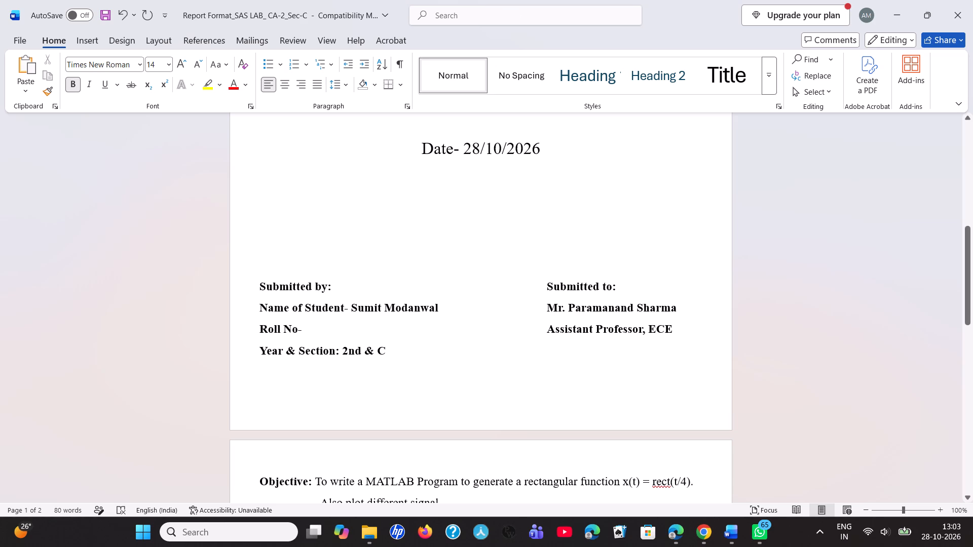
pyautogui.click(318, 339)
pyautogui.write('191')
# Place the insertion point after the PROGRAM heading on the report's second page, ready for the MATLAB code.
pyautogui.scroll(-1, 406, 397)
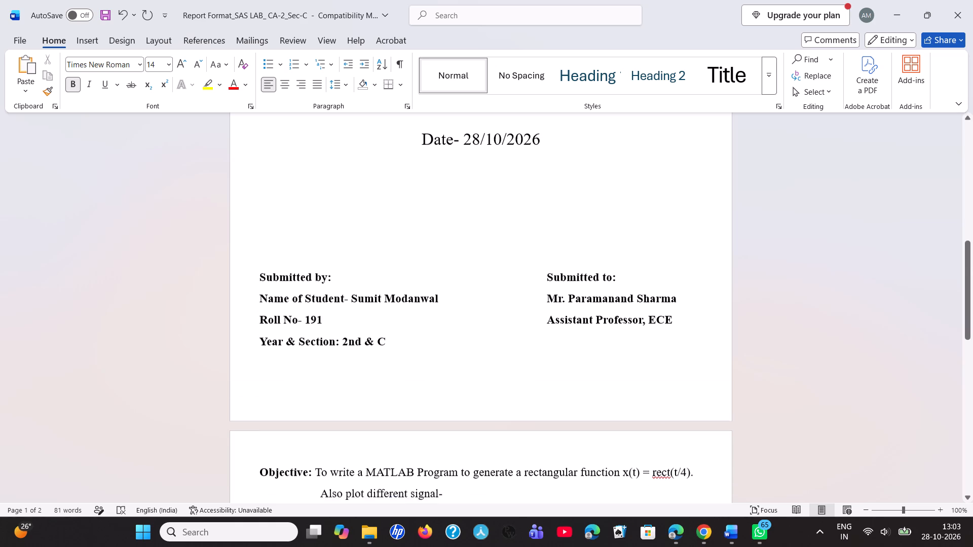
pyautogui.scroll(-2, 406, 397)
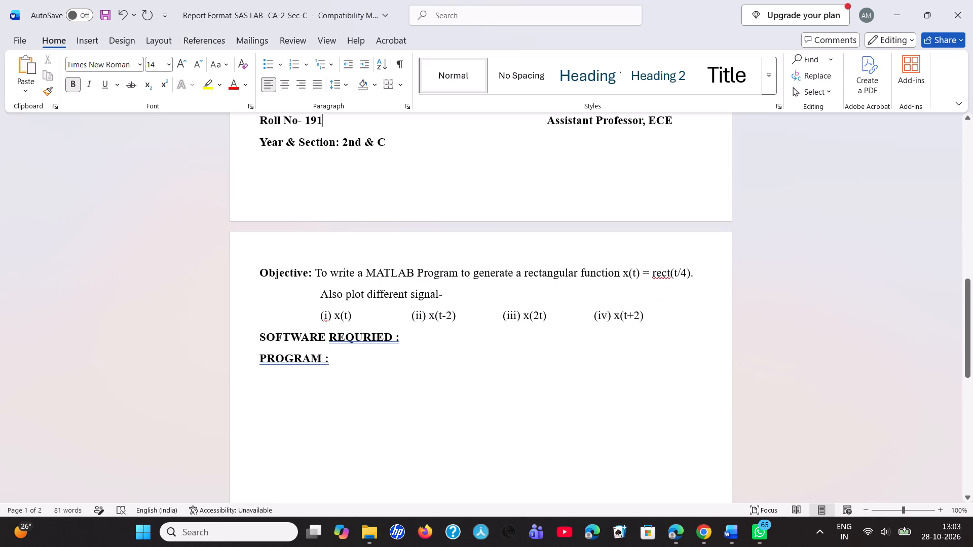
pyautogui.doubleClick(357, 365)
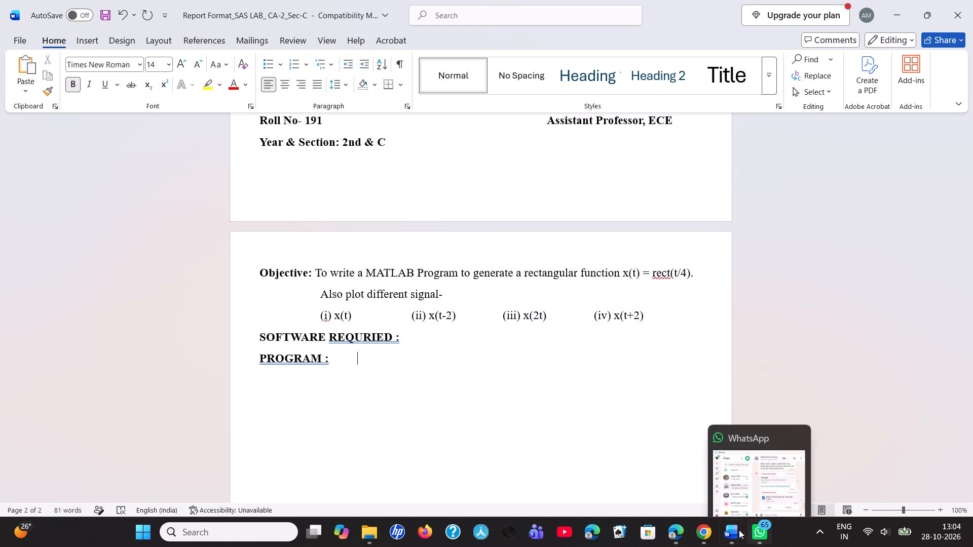
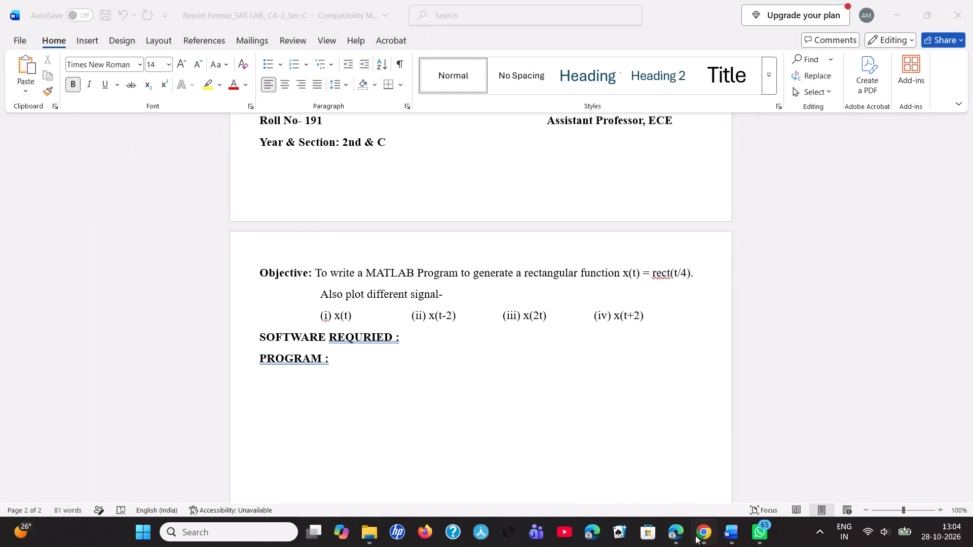
# Switch to MATLAB in the Chrome browser, dismiss the chat notification, and create a new blank live script.
pyautogui.click(699, 532)
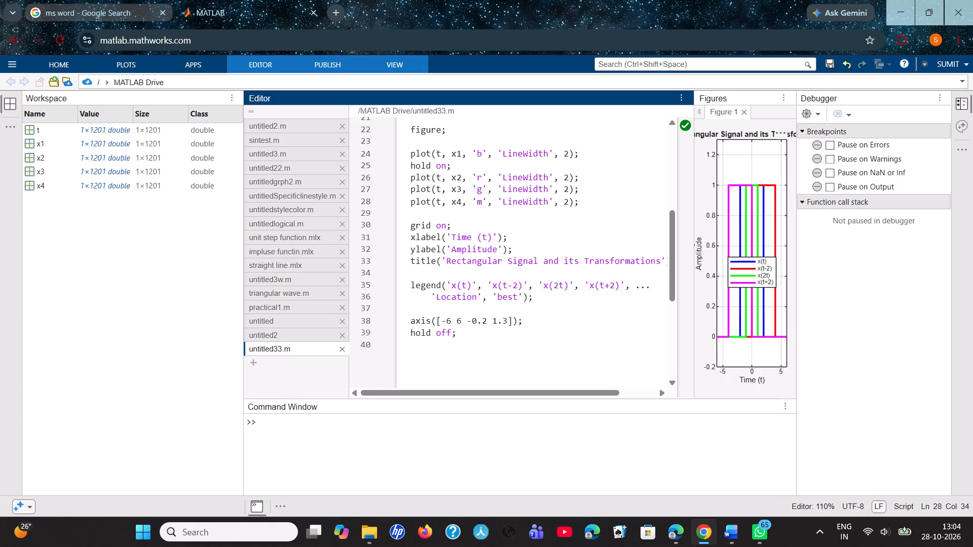
pyautogui.hscroll(-1, 602, 300)
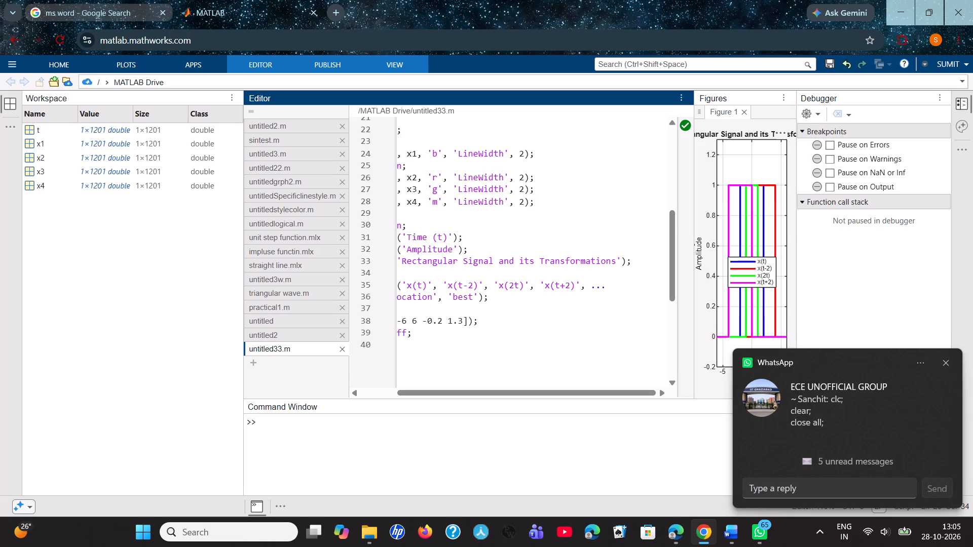
pyautogui.click(945, 362)
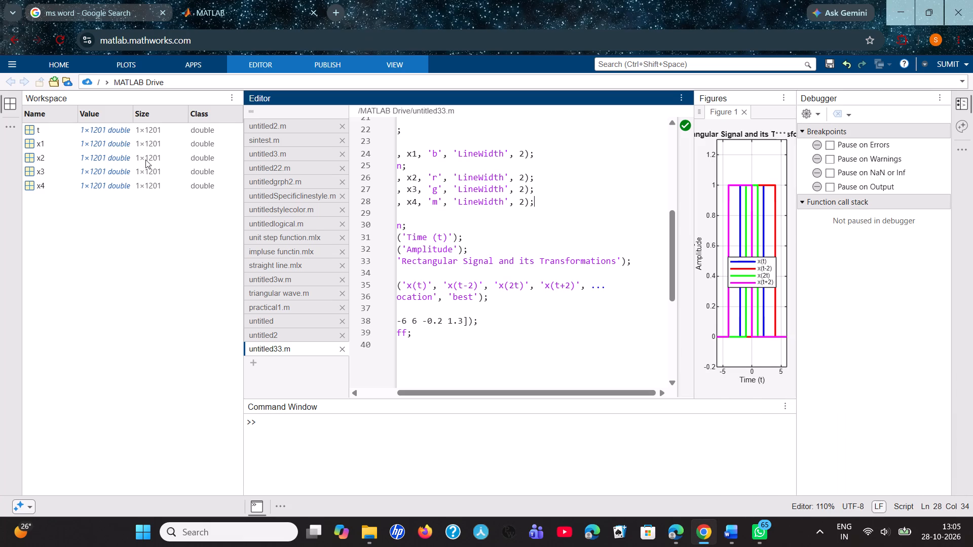
pyautogui.click(58, 70)
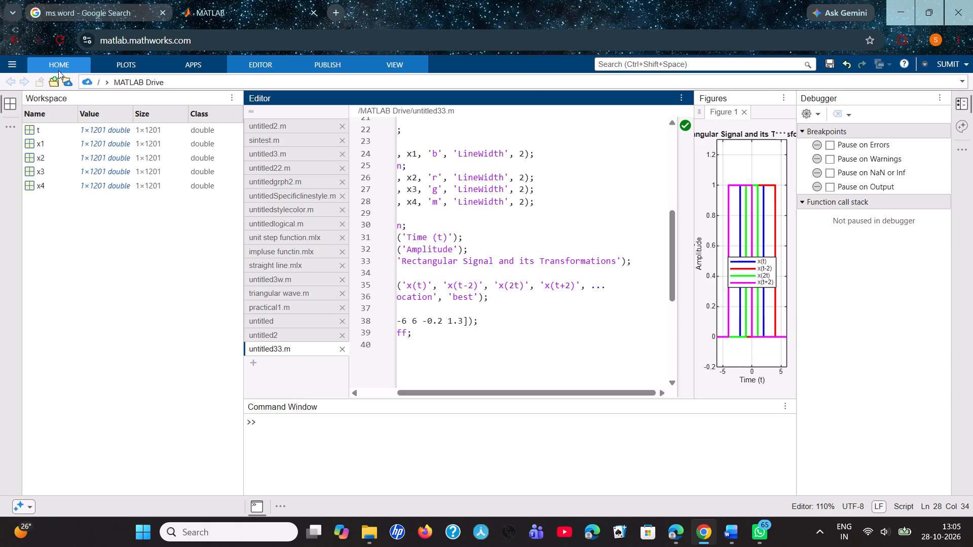
pyautogui.click(49, 103)
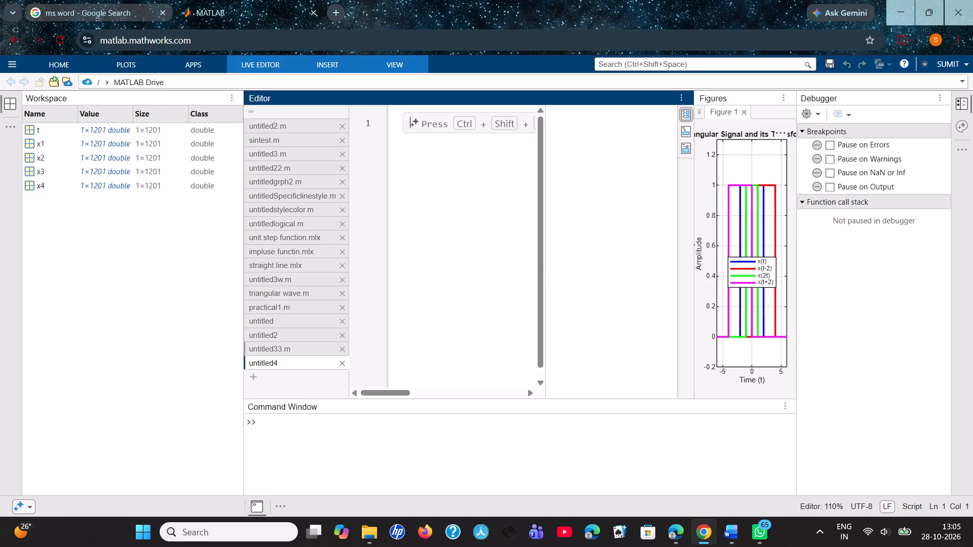
# Widen the code area of the new live script to fill most of the editor, narrowing its output area.
pyautogui.moveTo(544, 264); pyautogui.dragTo(672, 291)
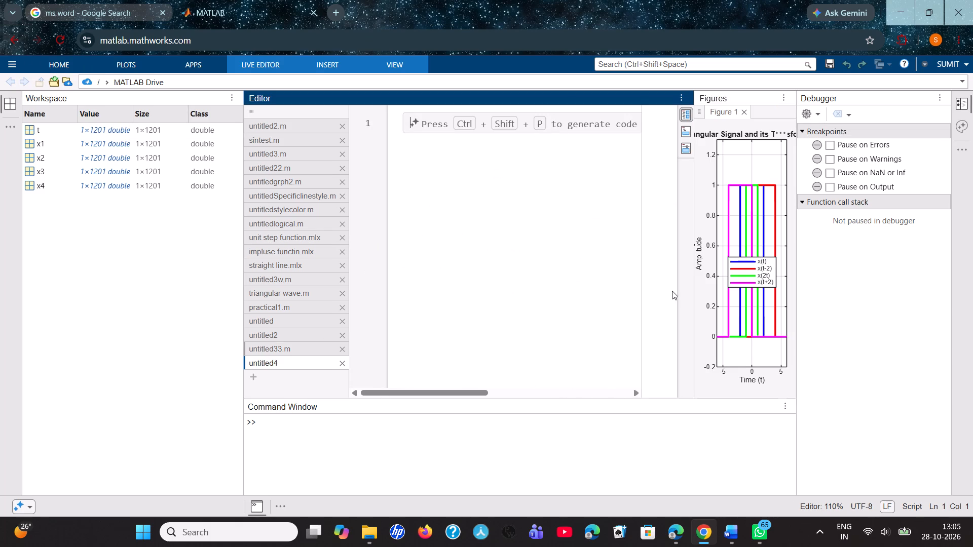
pyautogui.moveTo(672, 291); pyautogui.dragTo(672, 291)
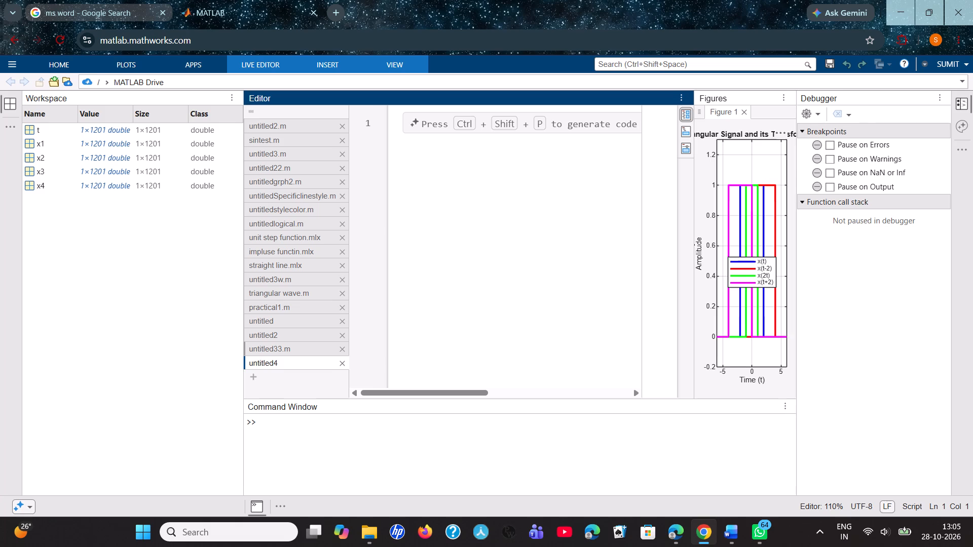
# In MATLAB, bring up the editing commands for the empty untitled4 script.
pyautogui.rightClick(515, 331)
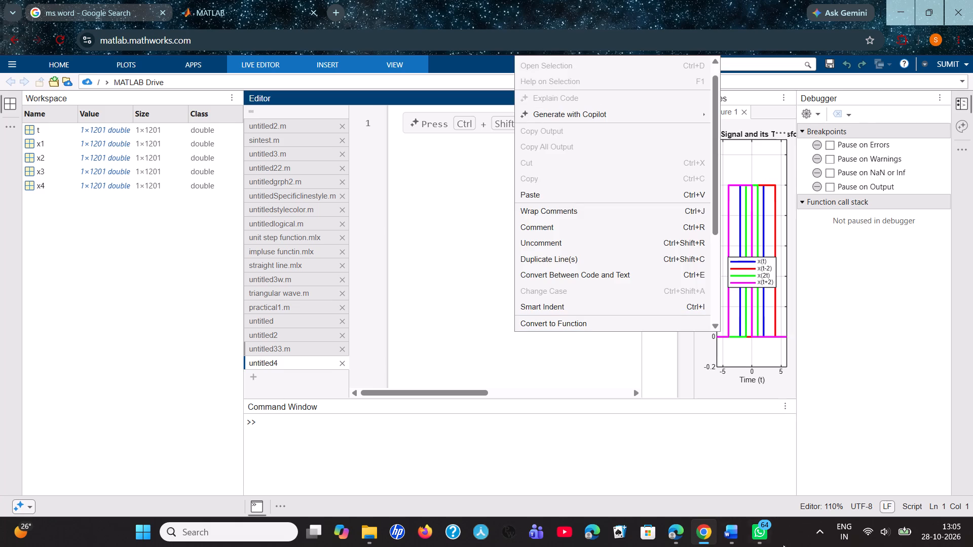
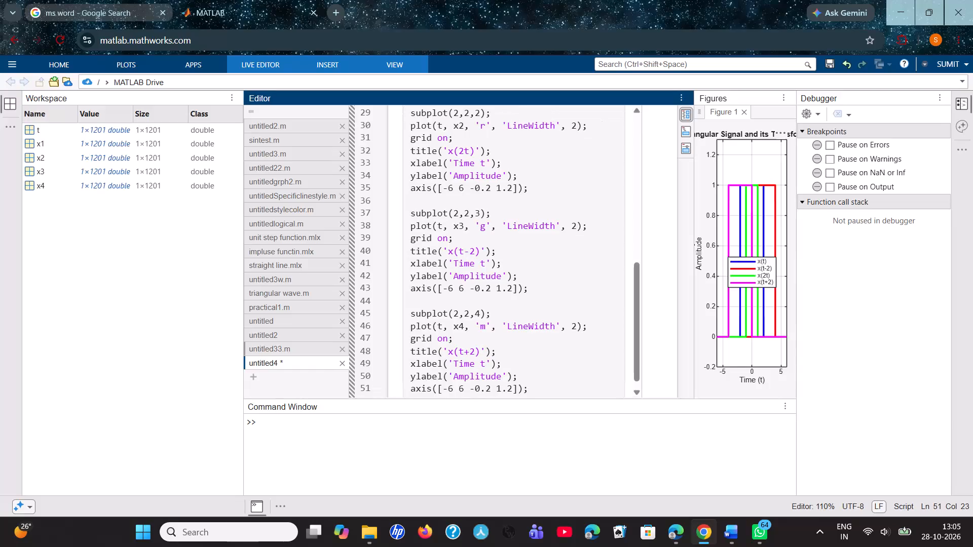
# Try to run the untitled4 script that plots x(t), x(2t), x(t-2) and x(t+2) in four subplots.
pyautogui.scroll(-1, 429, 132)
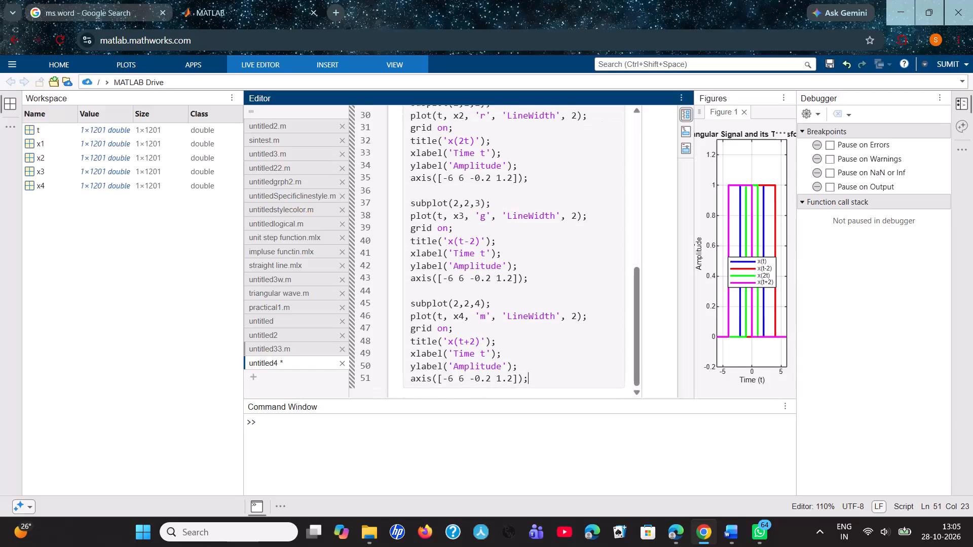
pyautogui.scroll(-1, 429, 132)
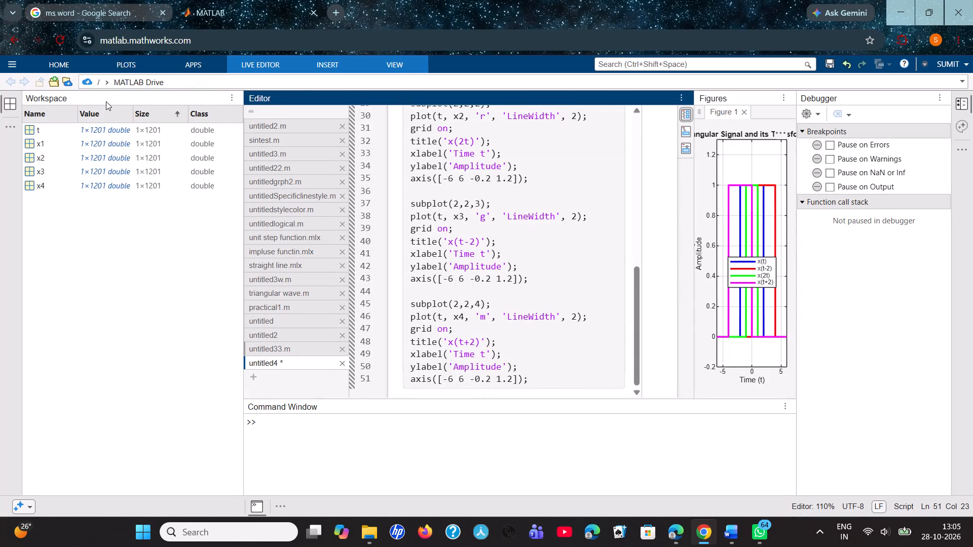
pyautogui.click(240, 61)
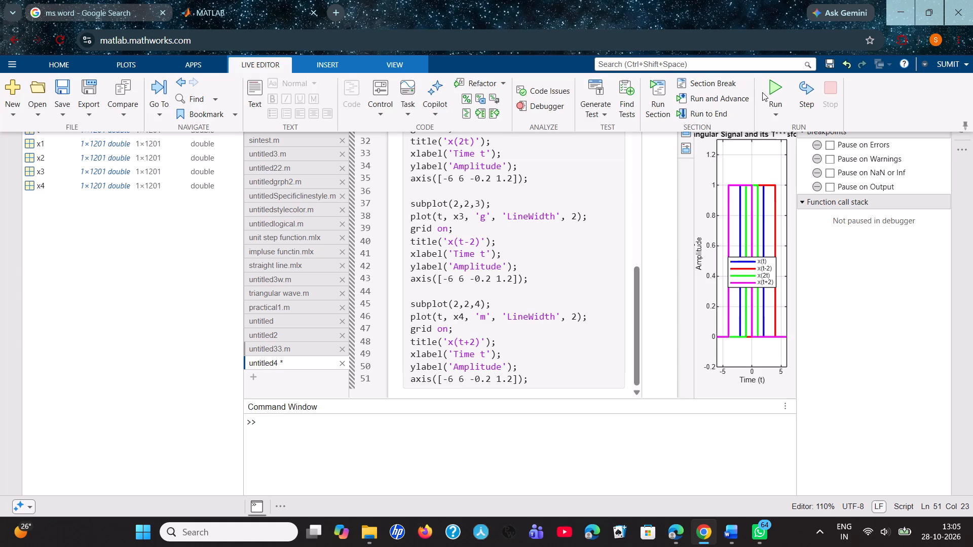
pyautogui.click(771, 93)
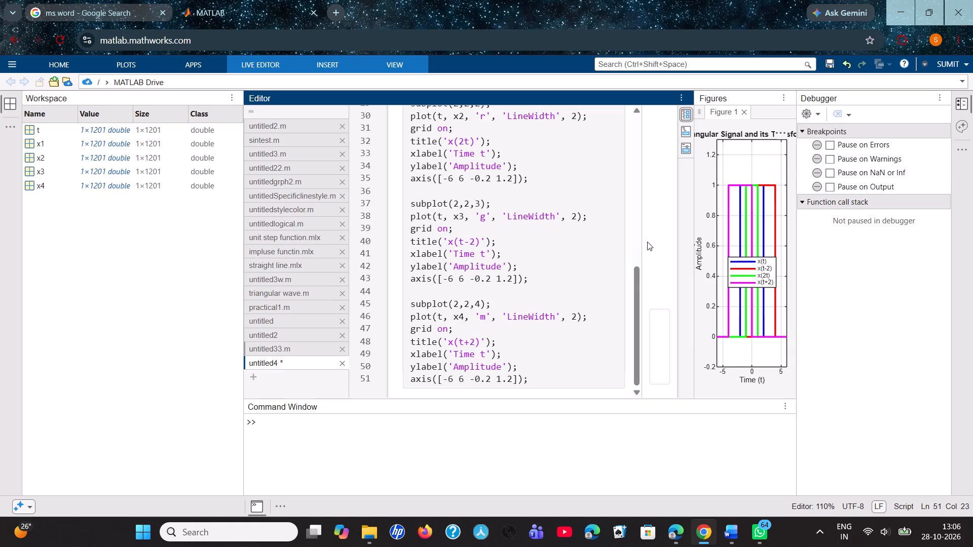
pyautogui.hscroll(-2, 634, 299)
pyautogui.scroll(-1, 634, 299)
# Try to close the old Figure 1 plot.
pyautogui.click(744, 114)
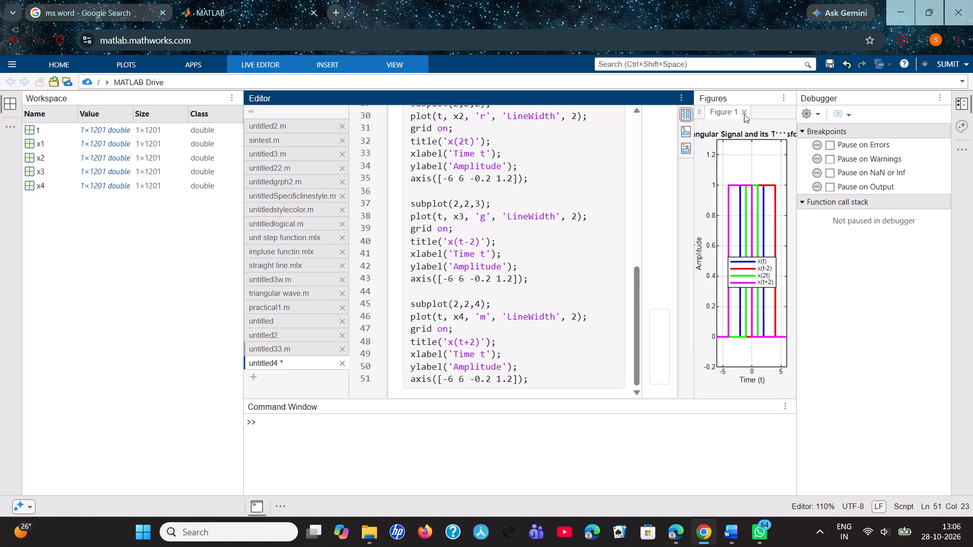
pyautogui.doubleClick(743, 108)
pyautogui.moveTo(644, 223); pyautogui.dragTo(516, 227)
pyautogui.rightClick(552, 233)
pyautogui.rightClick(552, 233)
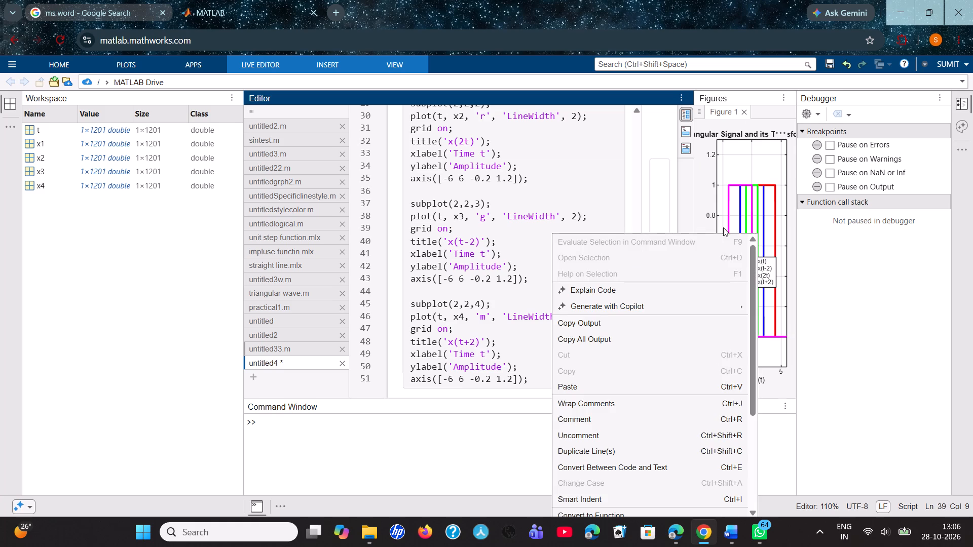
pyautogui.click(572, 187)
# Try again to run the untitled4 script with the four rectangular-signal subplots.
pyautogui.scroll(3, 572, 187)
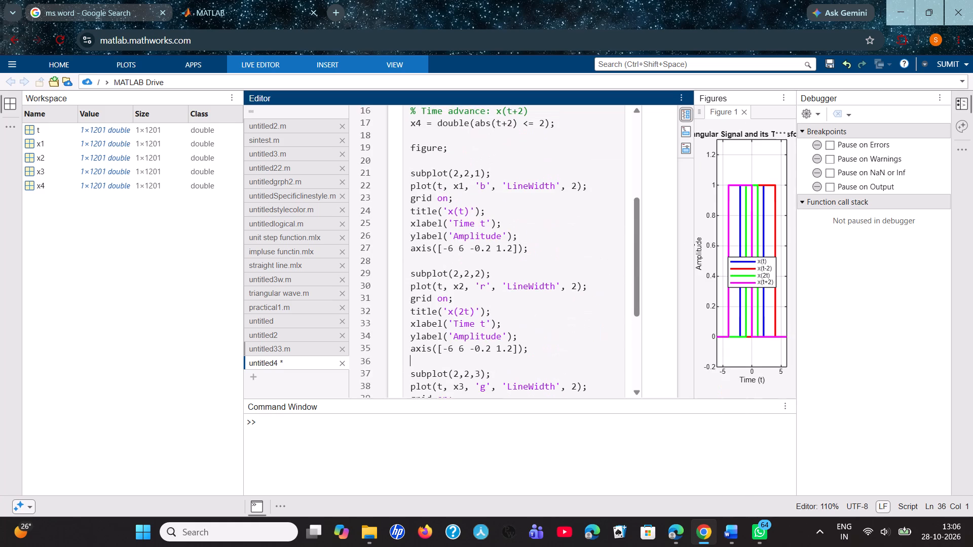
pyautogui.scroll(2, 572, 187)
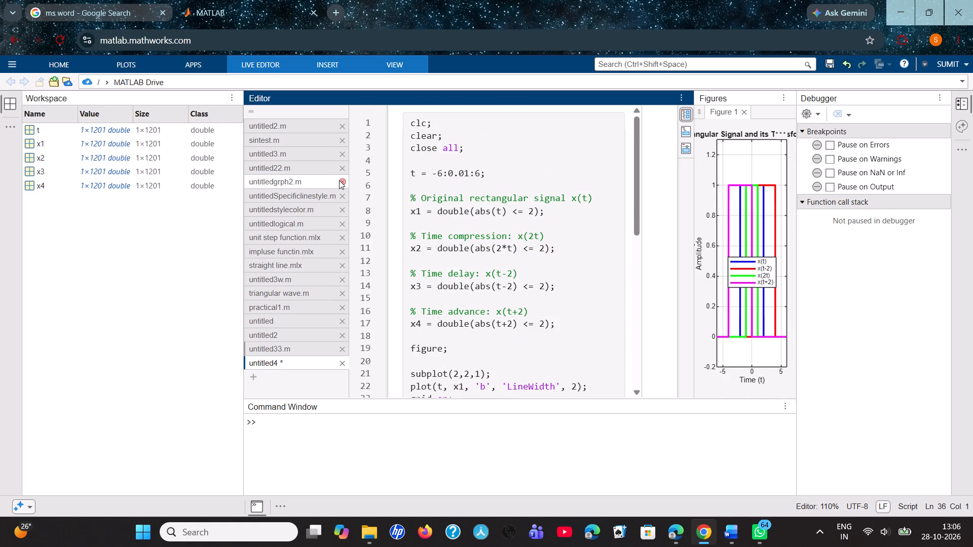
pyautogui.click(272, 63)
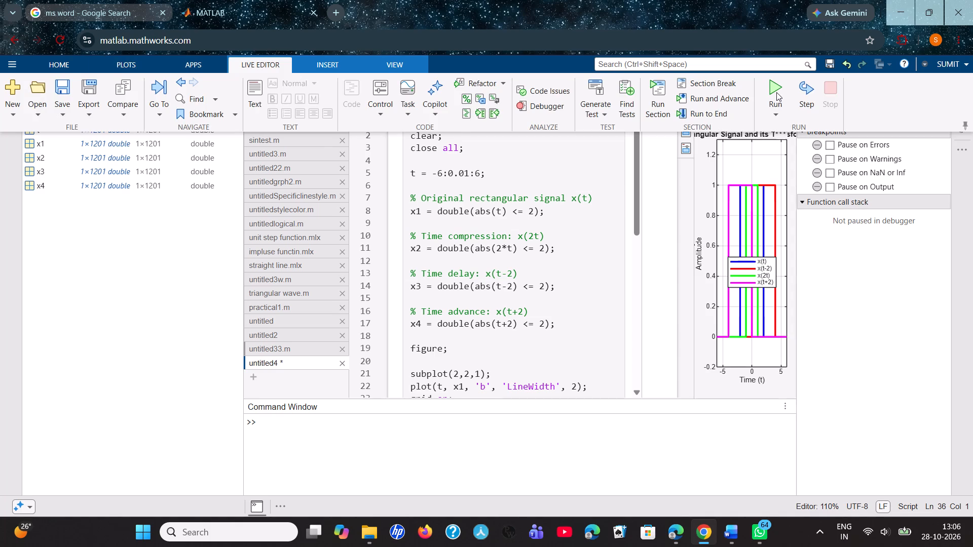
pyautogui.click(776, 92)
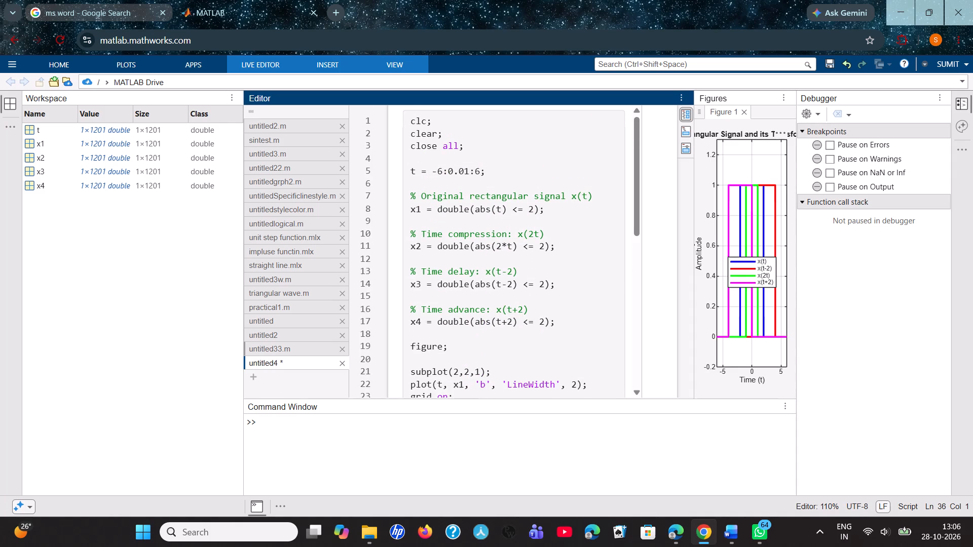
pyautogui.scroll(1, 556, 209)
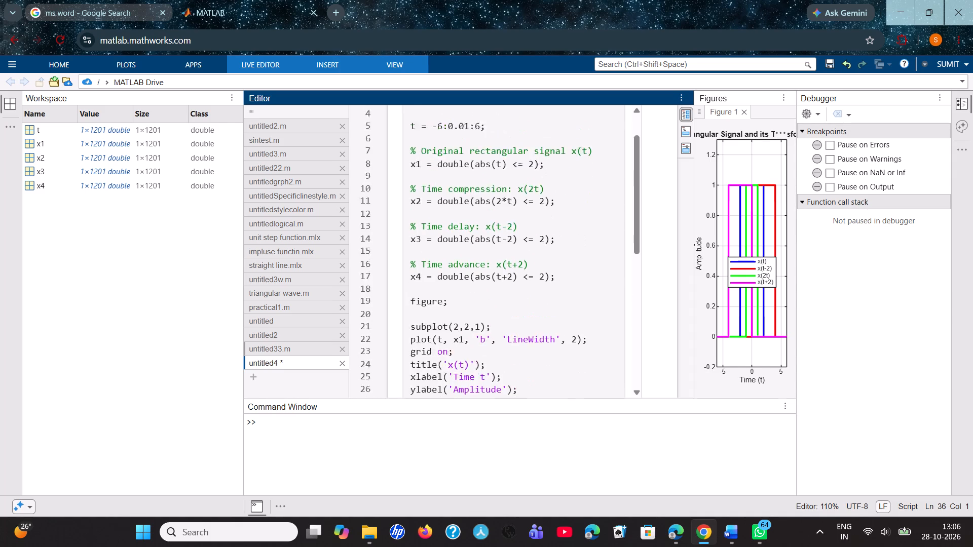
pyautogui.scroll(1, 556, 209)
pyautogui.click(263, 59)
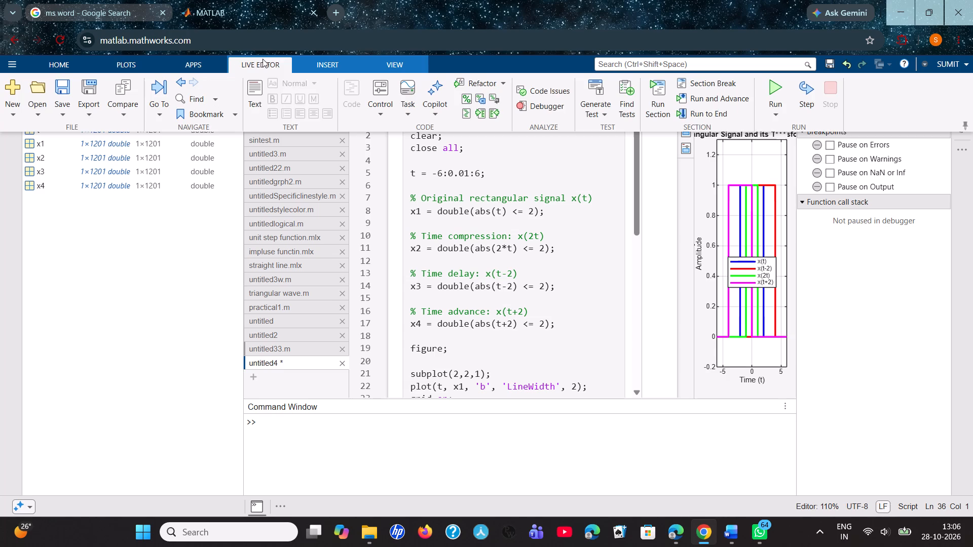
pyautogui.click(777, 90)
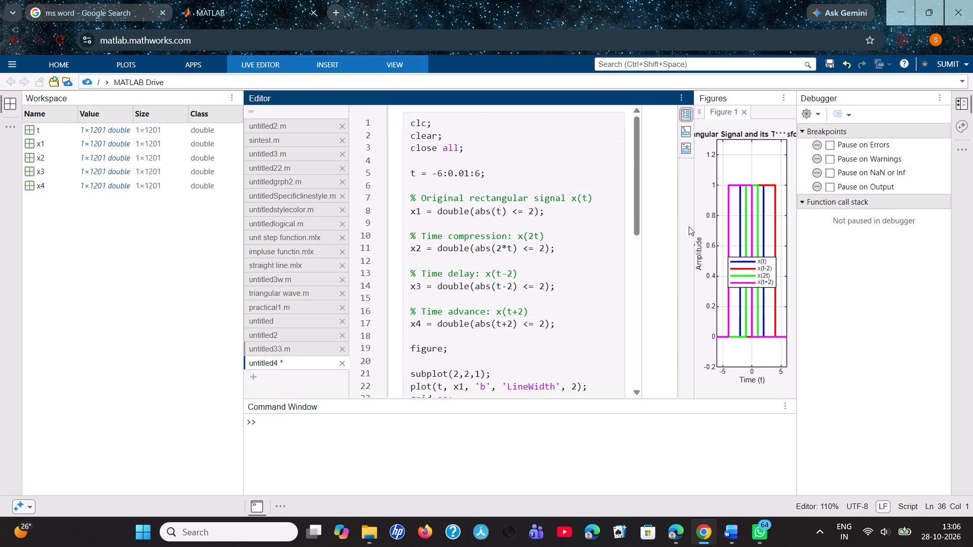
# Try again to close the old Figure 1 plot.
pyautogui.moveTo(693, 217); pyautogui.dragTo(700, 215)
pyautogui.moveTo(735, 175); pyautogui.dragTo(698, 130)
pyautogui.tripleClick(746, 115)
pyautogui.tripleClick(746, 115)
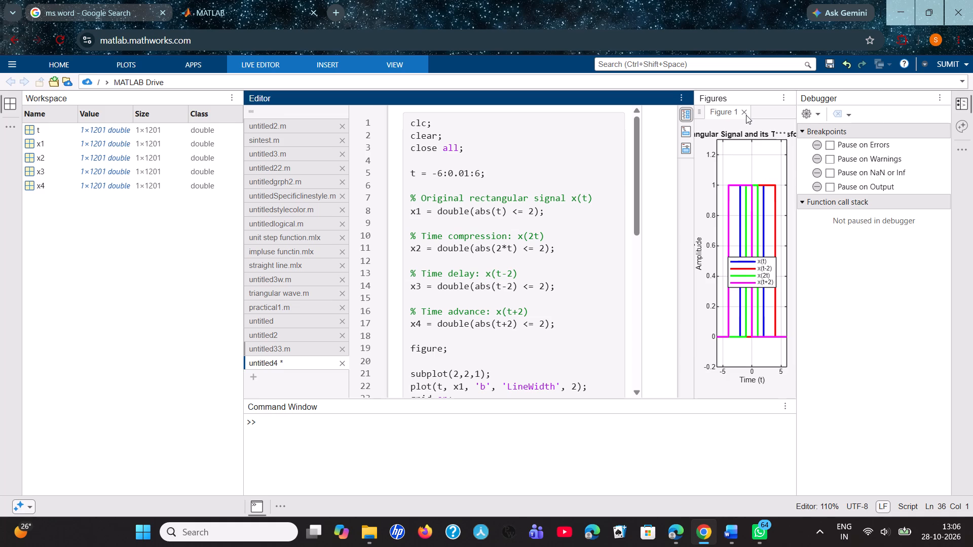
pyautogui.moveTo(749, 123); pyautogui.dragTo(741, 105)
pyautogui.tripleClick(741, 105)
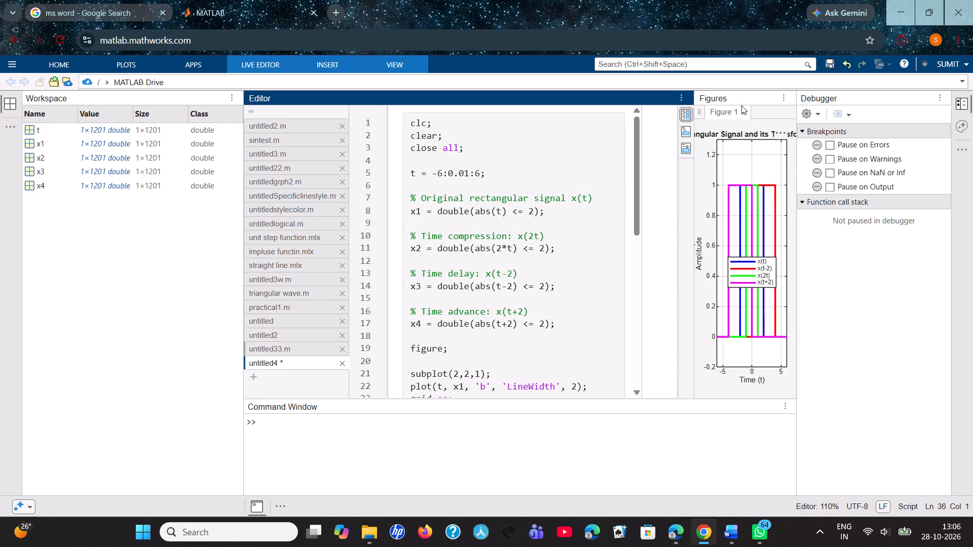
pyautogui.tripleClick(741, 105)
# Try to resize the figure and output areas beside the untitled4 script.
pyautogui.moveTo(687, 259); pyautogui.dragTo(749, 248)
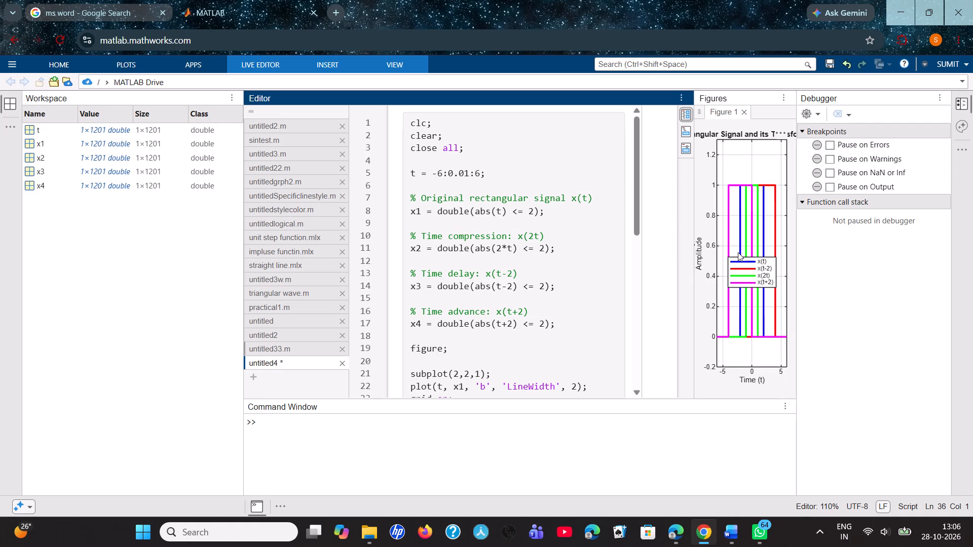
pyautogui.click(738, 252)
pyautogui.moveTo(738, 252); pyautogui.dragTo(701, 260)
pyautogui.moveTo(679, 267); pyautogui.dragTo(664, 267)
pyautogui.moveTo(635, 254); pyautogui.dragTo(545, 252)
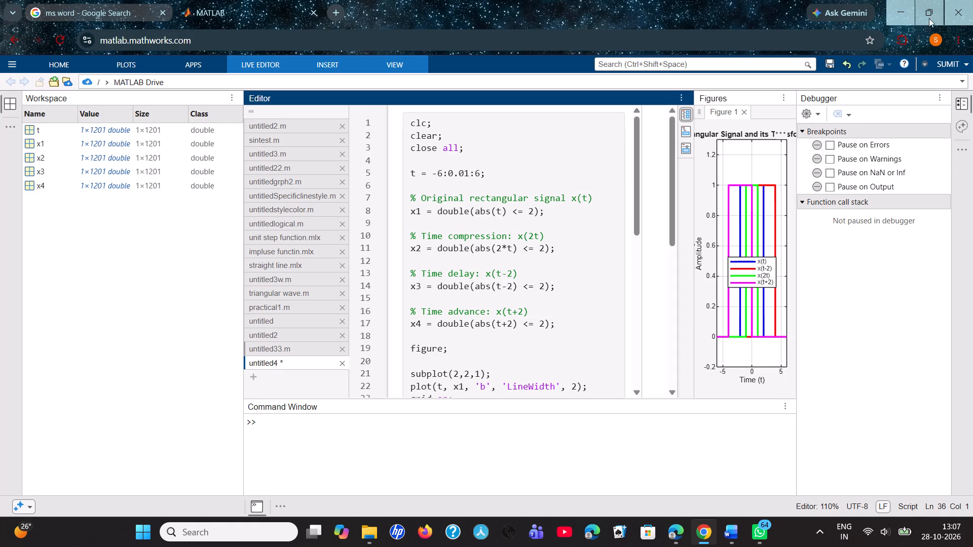
# Close the MATLAB session in the browser.
pyautogui.click(310, 10)
pyautogui.click(539, 120)
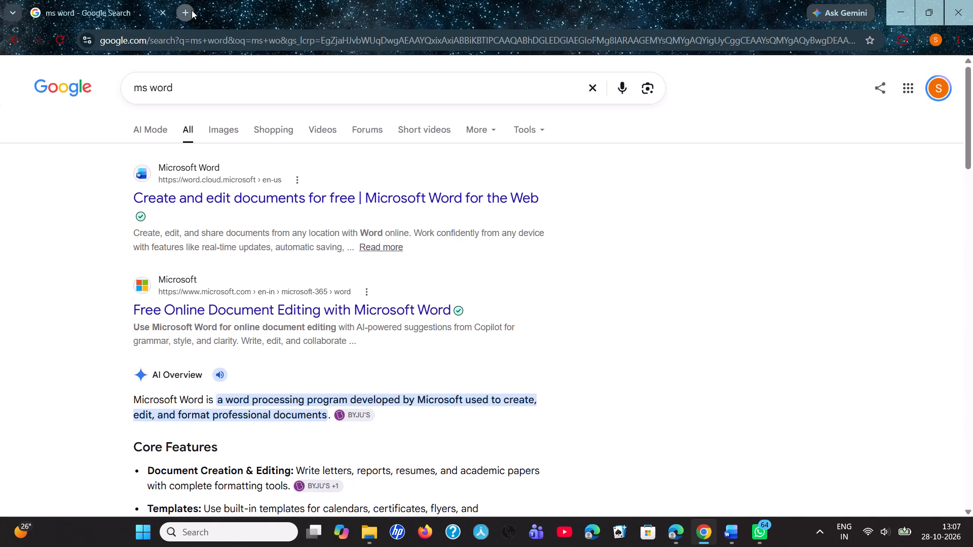
# In a new browser tab, search Google for matlab online and open the MATLAB Online product page, dismissing the website selection.
pyautogui.click(192, 10)
pyautogui.click(332, 278)
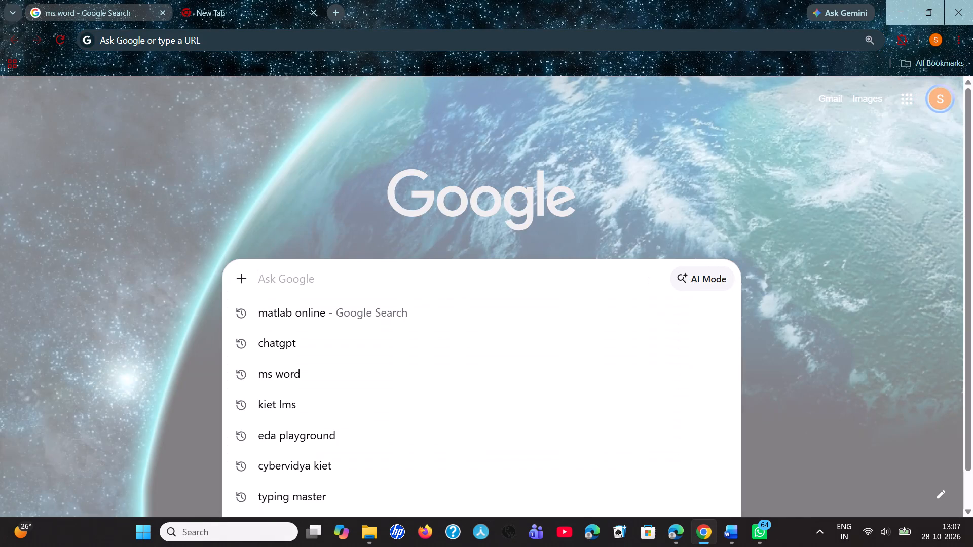
pyautogui.click(326, 309)
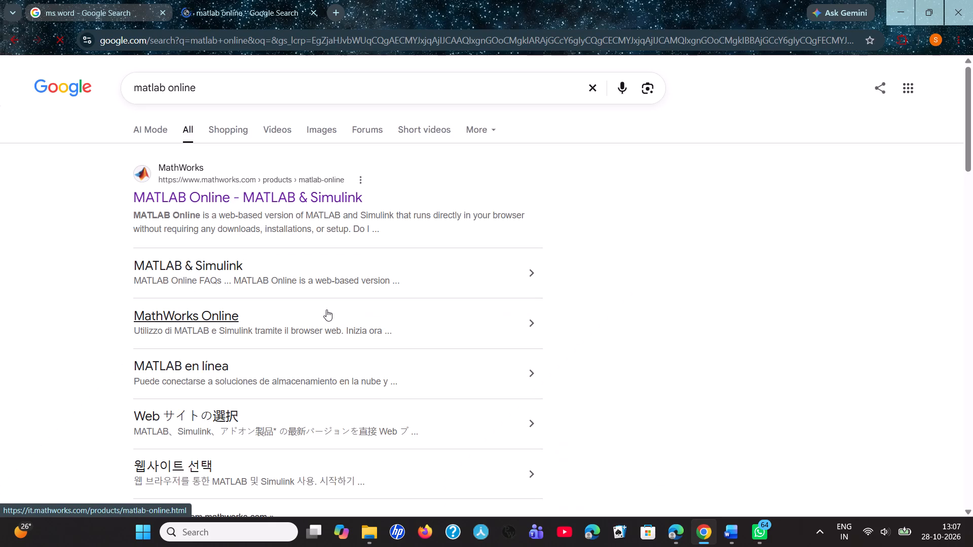
pyautogui.click(259, 206)
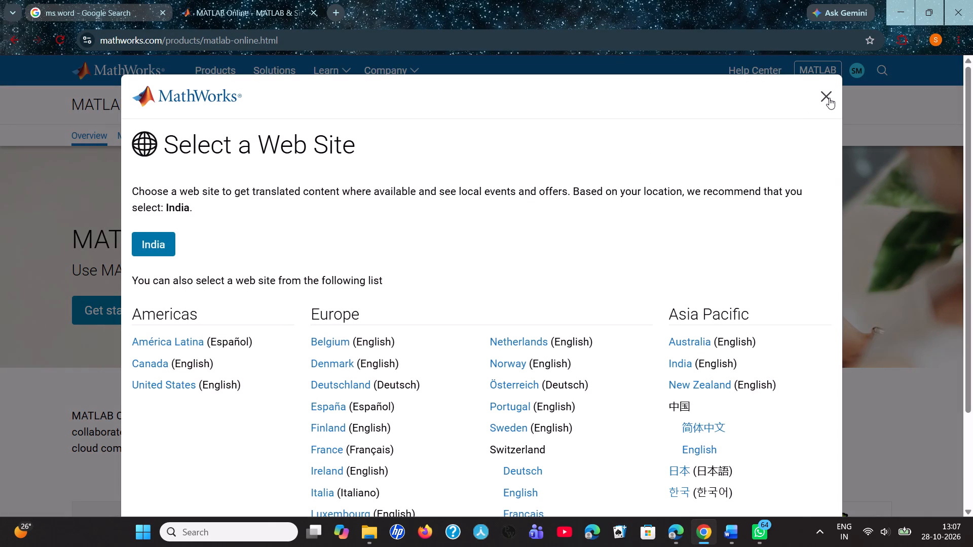
pyautogui.click(829, 98)
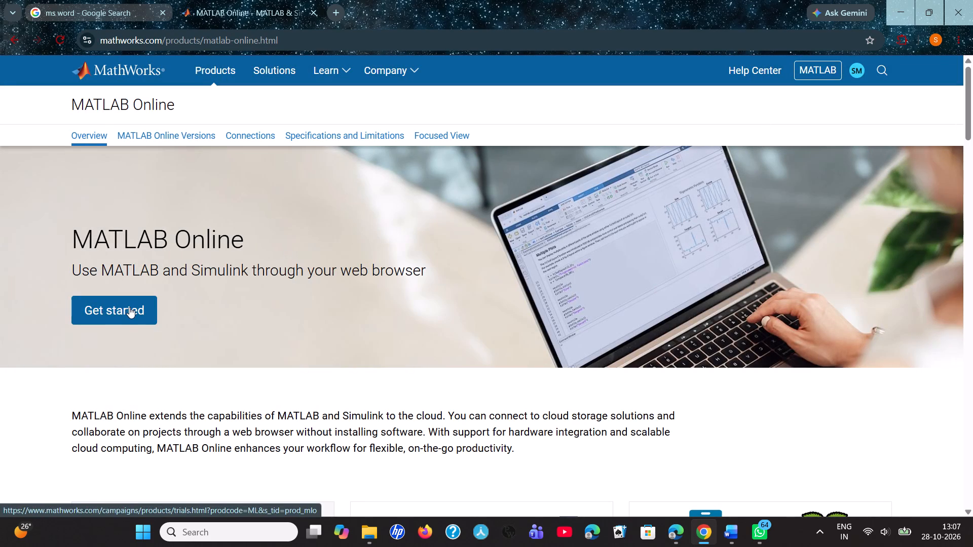
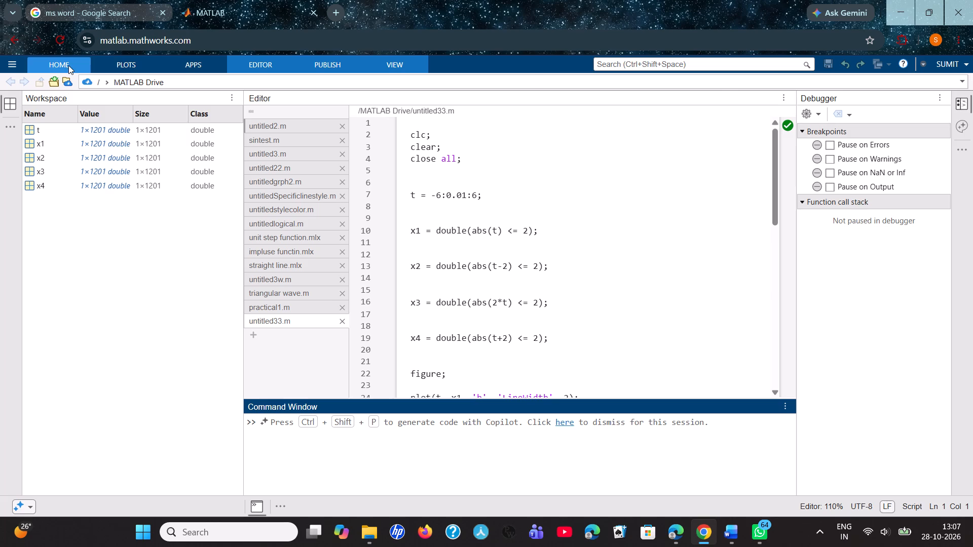
pyautogui.click(42, 92)
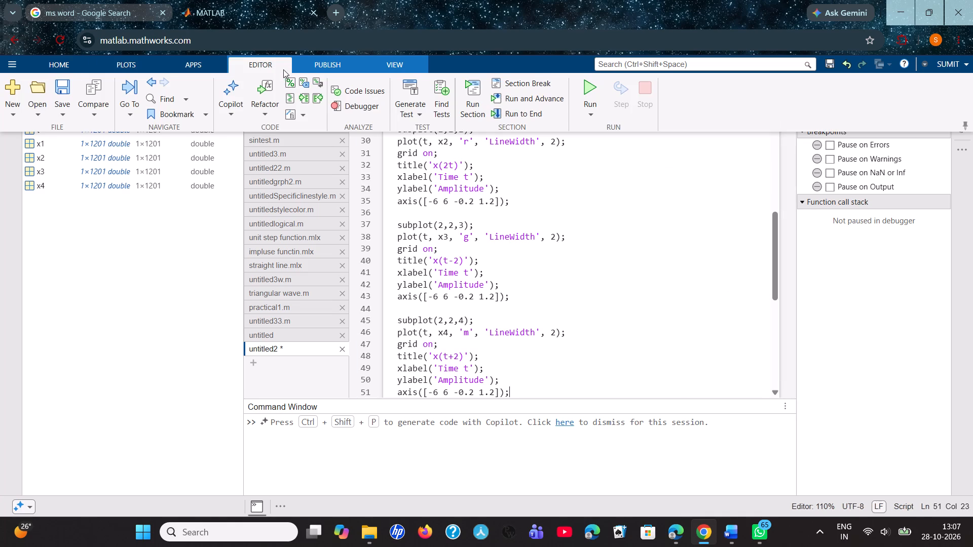
pyautogui.click(588, 89)
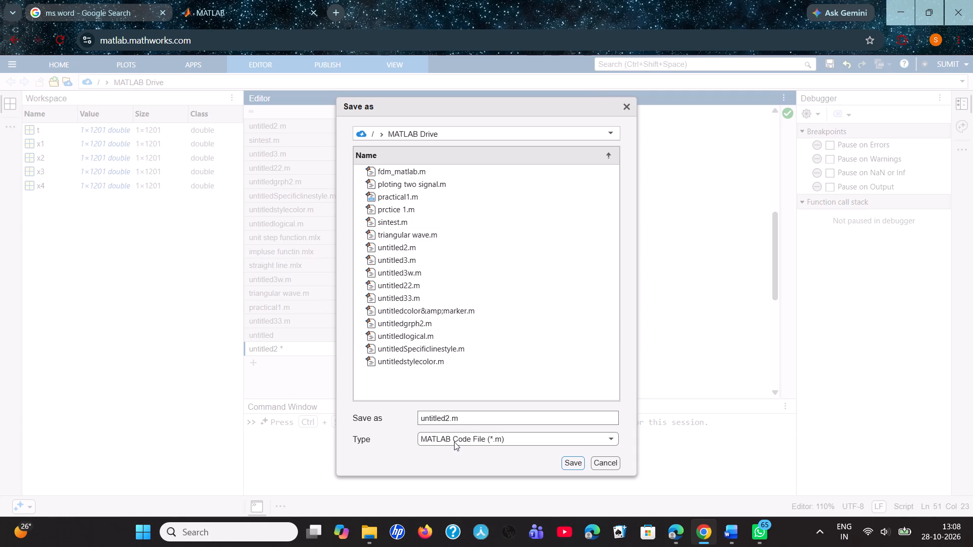
pyautogui.click(448, 419)
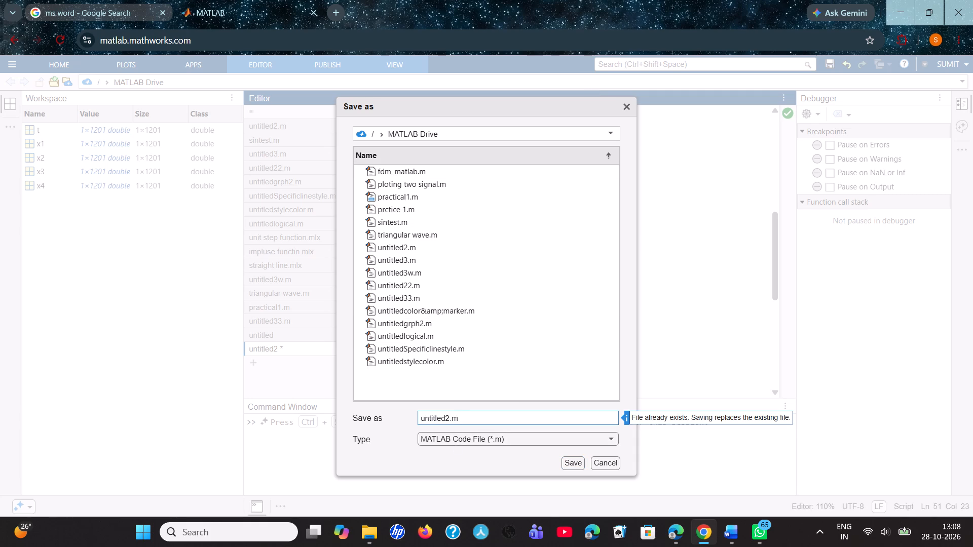
pyautogui.write('44')
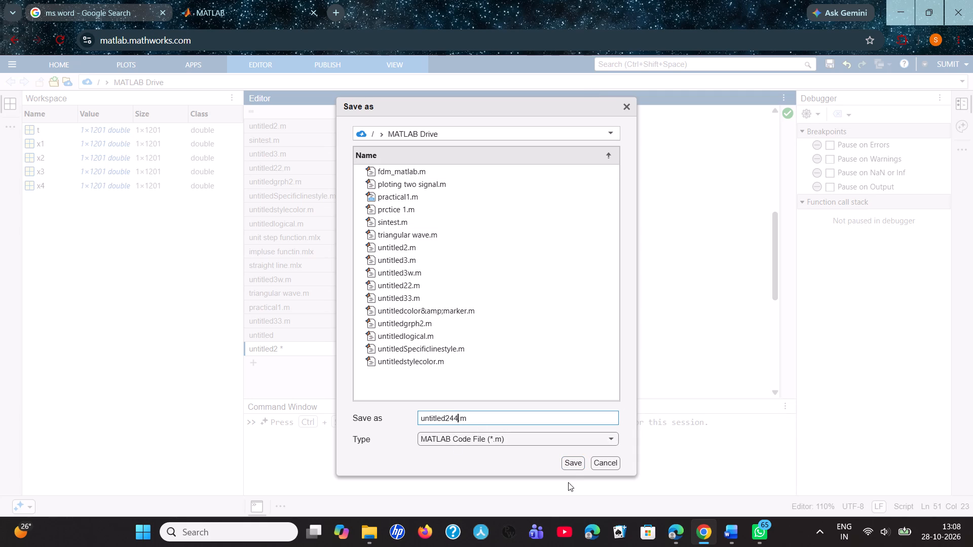
pyautogui.click(571, 460)
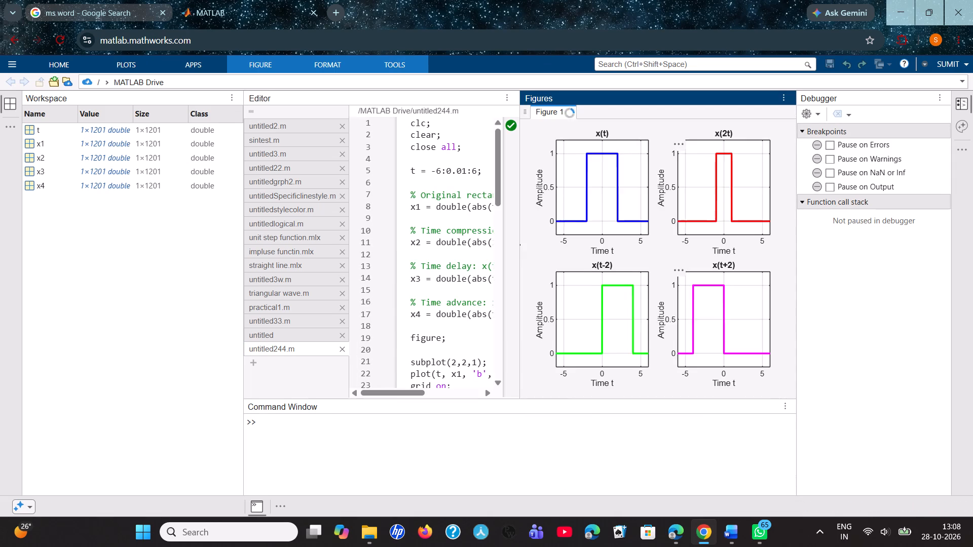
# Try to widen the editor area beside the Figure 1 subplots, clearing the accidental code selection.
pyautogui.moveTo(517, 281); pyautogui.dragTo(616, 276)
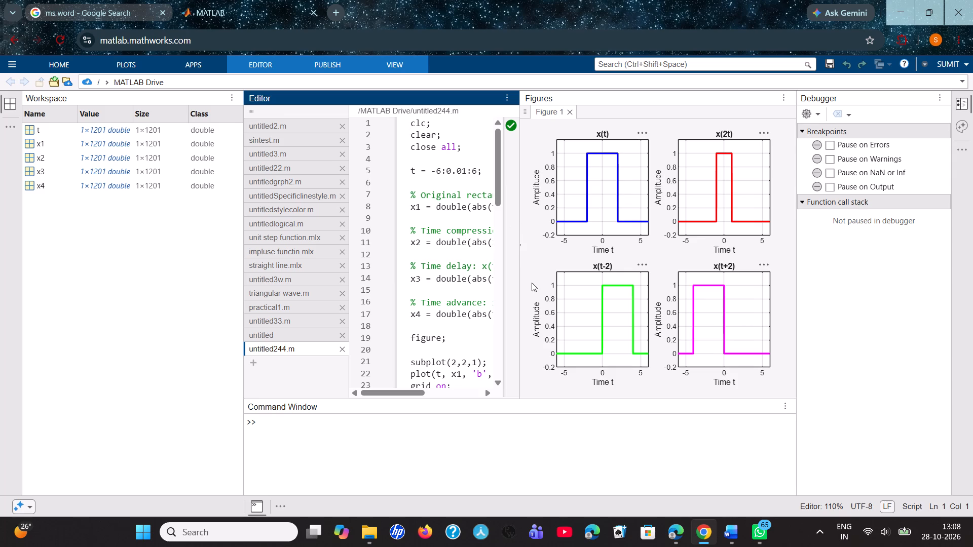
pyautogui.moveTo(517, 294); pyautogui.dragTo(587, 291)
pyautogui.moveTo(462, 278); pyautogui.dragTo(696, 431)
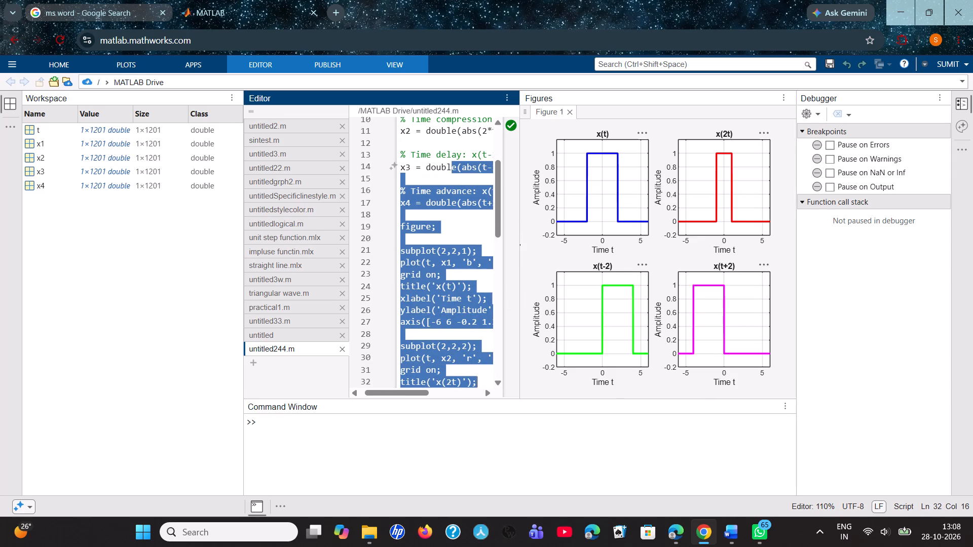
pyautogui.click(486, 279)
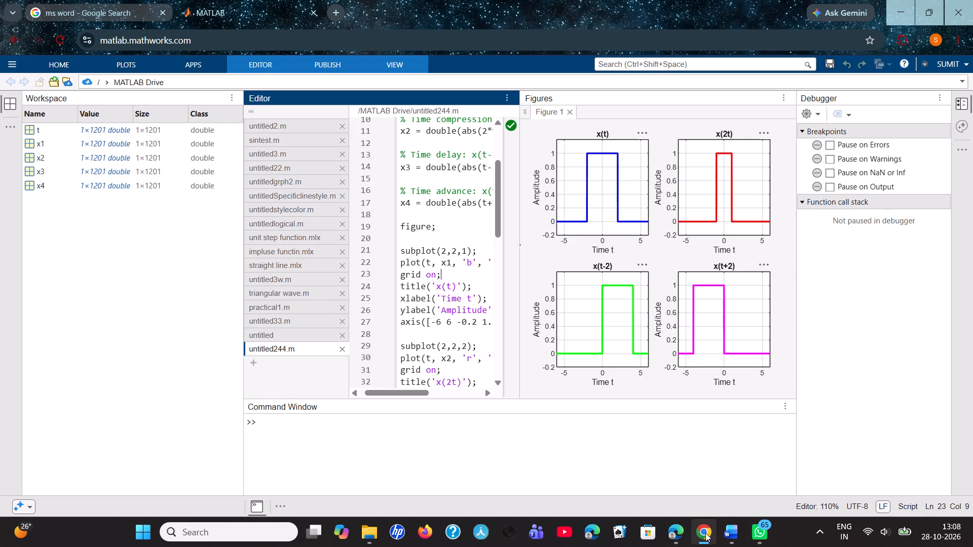
# Switch to the Report Format_SAS LAB_ CA-2_Sec-C document in Word and paste the MATLAB program after the PROGRAM heading.
pyautogui.click(731, 535)
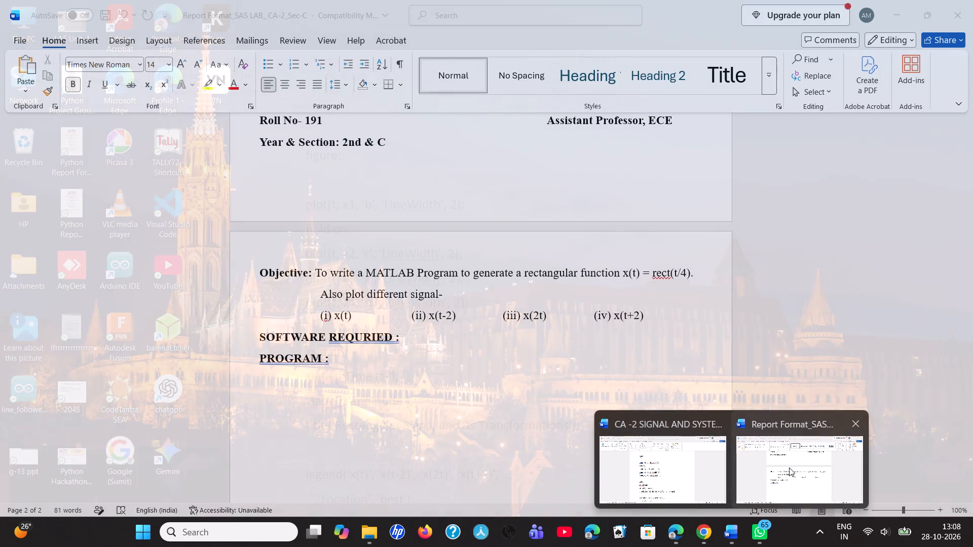
pyautogui.click(790, 467)
pyautogui.scroll(1, 523, 326)
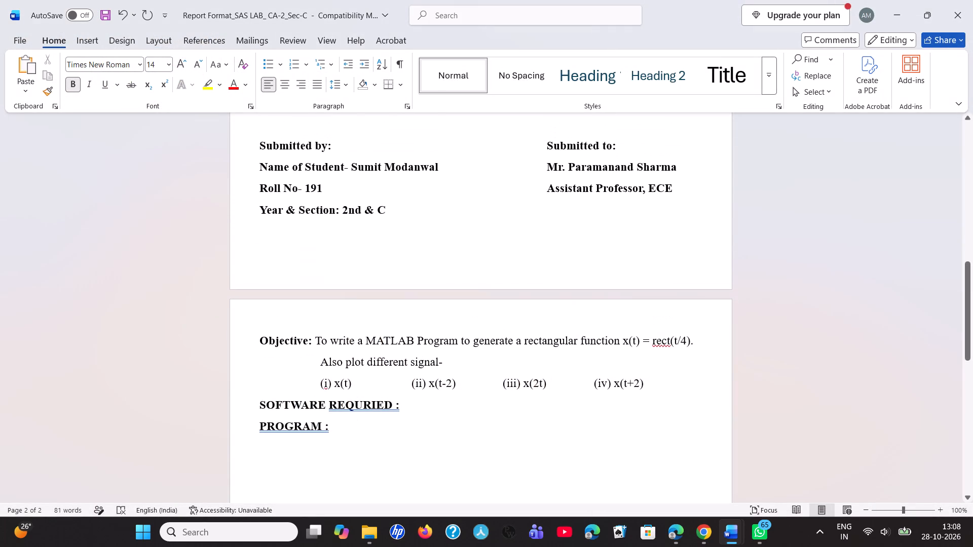
pyautogui.keyDown('ctrl'); pyautogui.click(372, 425); pyautogui.keyUp('ctrl')
pyautogui.hotkey('ctrl', 'v')
# Review the pasted program and the Curve / Figure and RESULT sections across the report's pages.
pyautogui.scroll(-1, 372, 425)
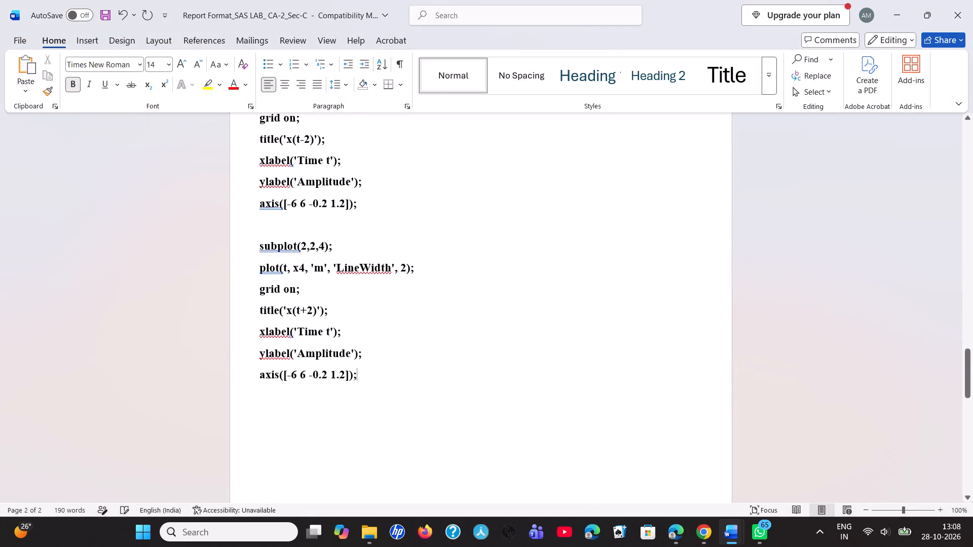
pyautogui.click(408, 408)
pyautogui.scroll(-2, 408, 408)
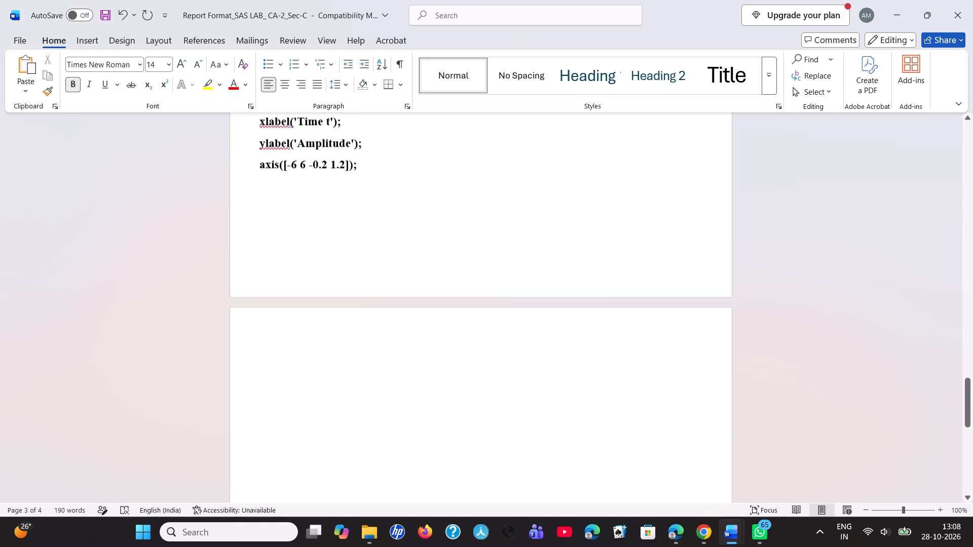
pyautogui.scroll(-3, 408, 408)
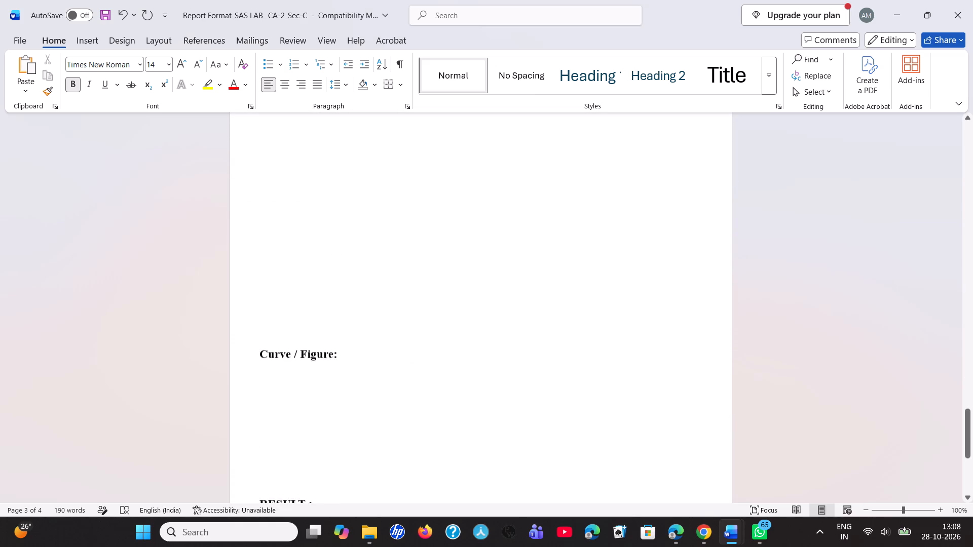
pyautogui.scroll(-1, 408, 408)
pyautogui.scroll(2, 408, 408)
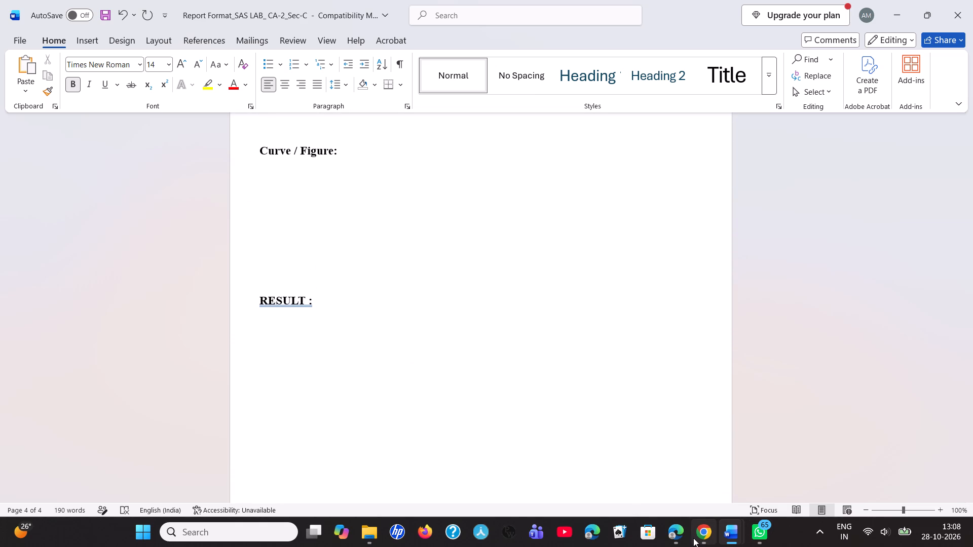
pyautogui.scroll(1, 489, 303)
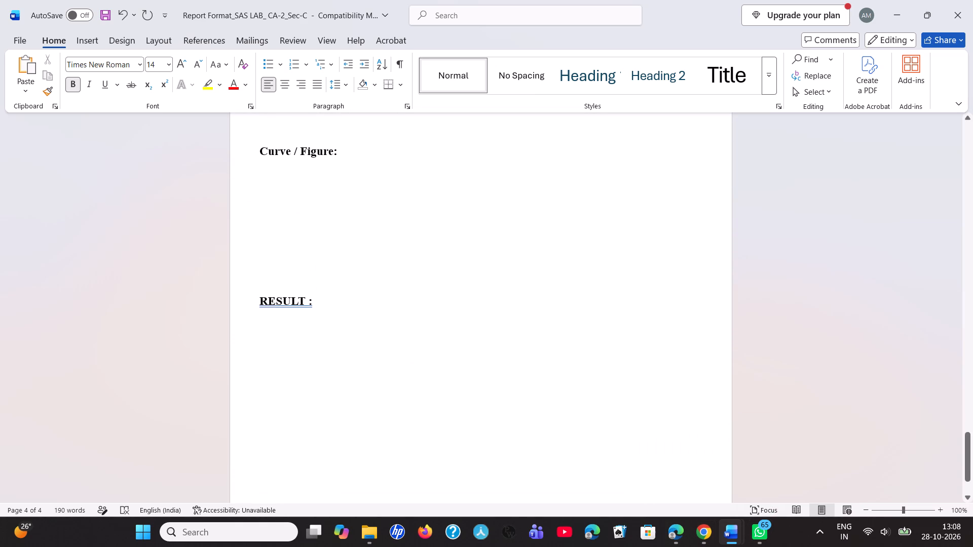
pyautogui.scroll(6, 489, 303)
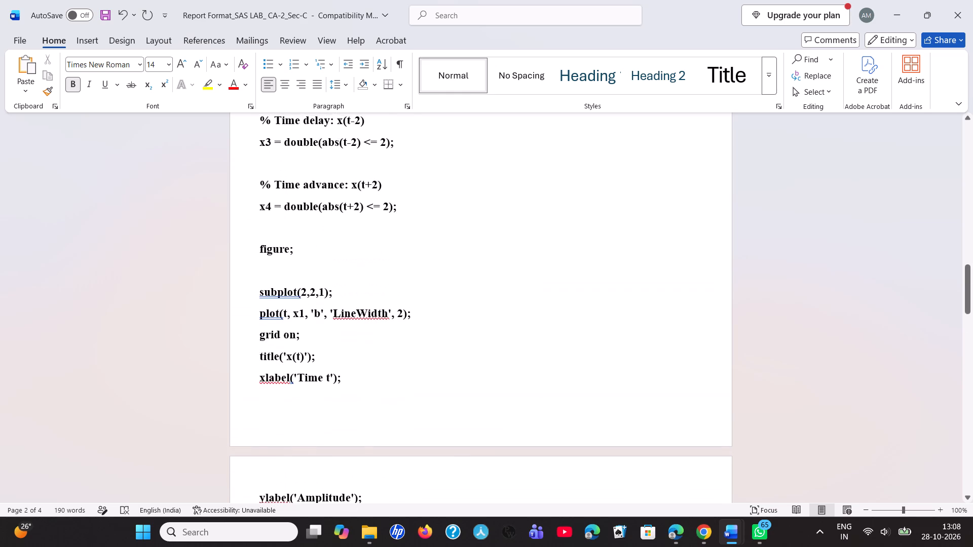
# Move the program's first line, clc;, onto its own line below the PROGRAM heading.
pyautogui.scroll(3, 489, 303)
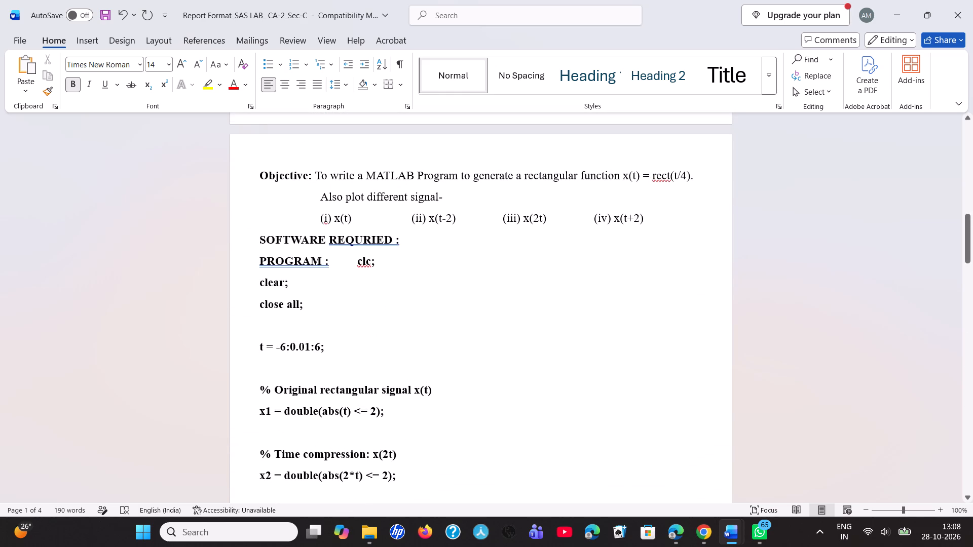
pyautogui.click(351, 260)
pyautogui.press('Return')
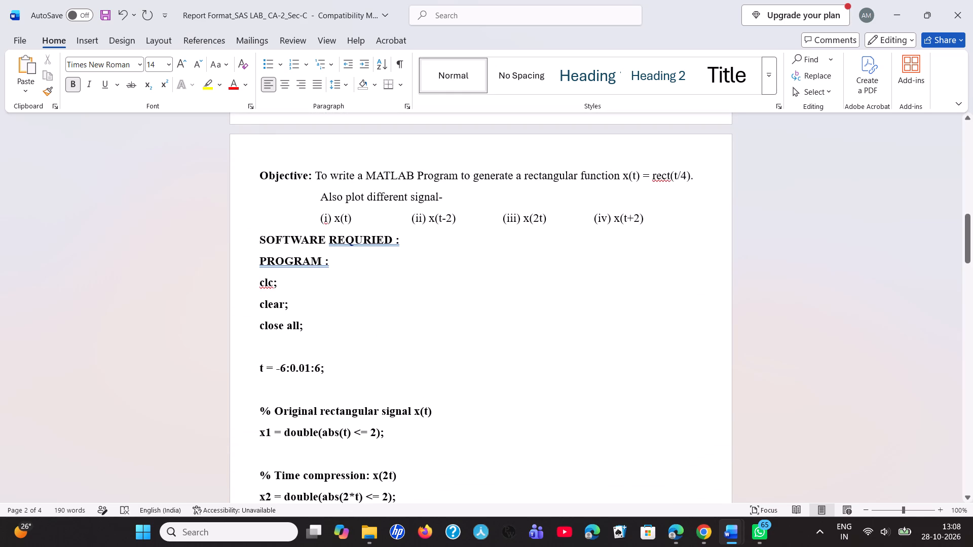
# Enter MATLAB ONLINE after the SOFTWARE REQURIED heading.
pyautogui.click(431, 248)
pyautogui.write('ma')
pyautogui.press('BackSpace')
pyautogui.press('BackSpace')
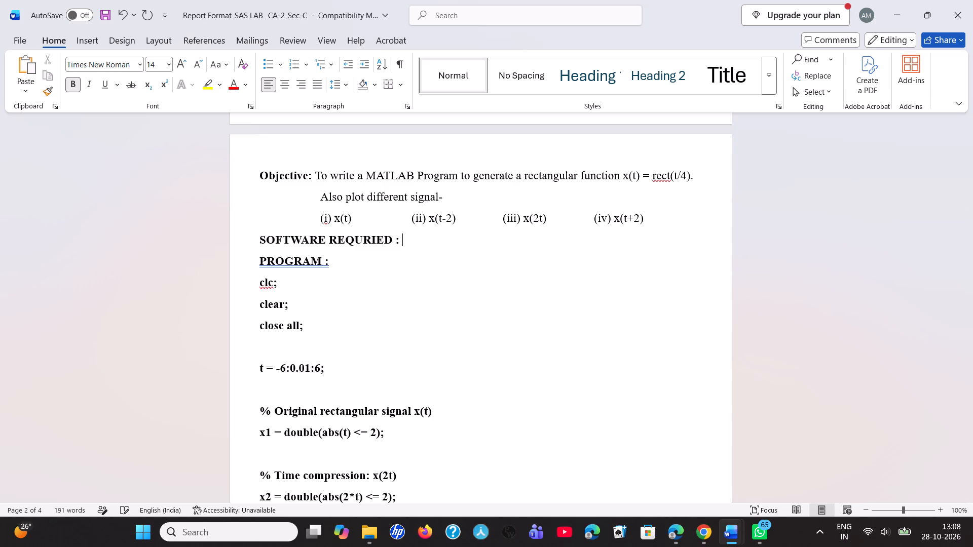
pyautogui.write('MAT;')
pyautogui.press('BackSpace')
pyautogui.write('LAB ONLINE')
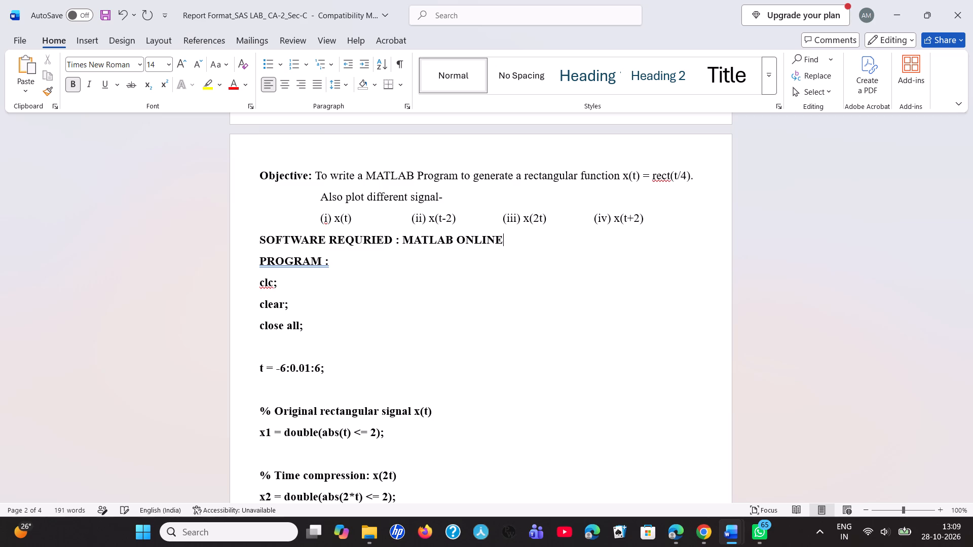
pyautogui.click(358, 266)
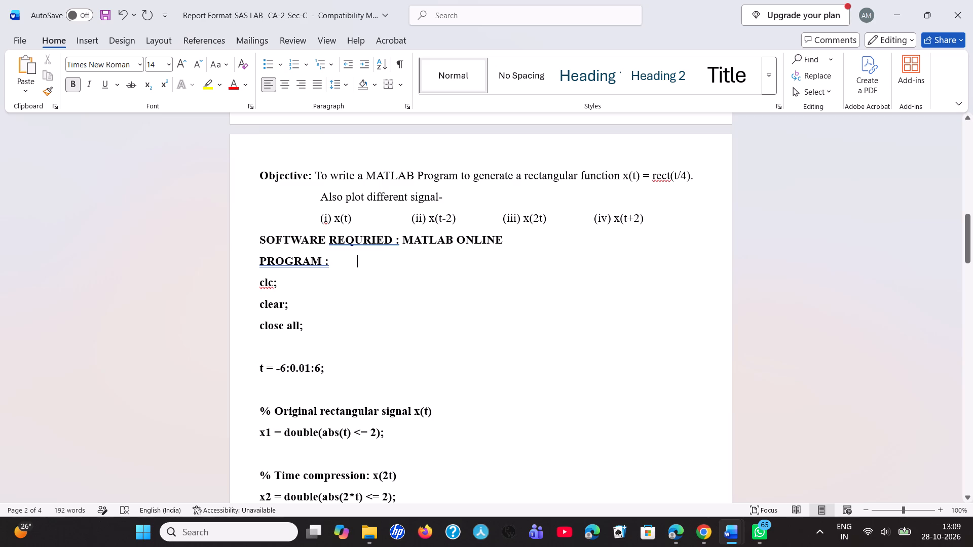
# Go to the empty Curve / Figure section near the end of the report.
pyautogui.scroll(-2, 358, 266)
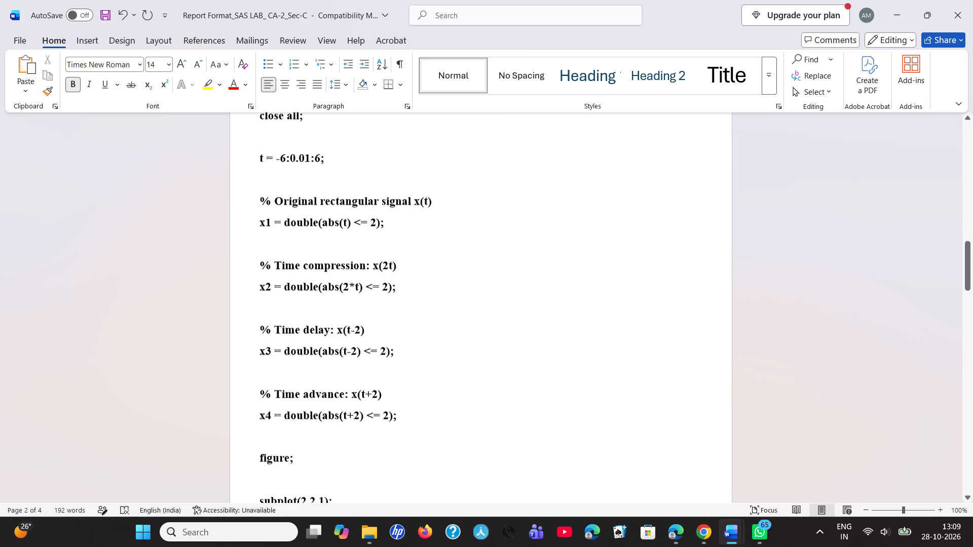
pyautogui.scroll(-7, 358, 266)
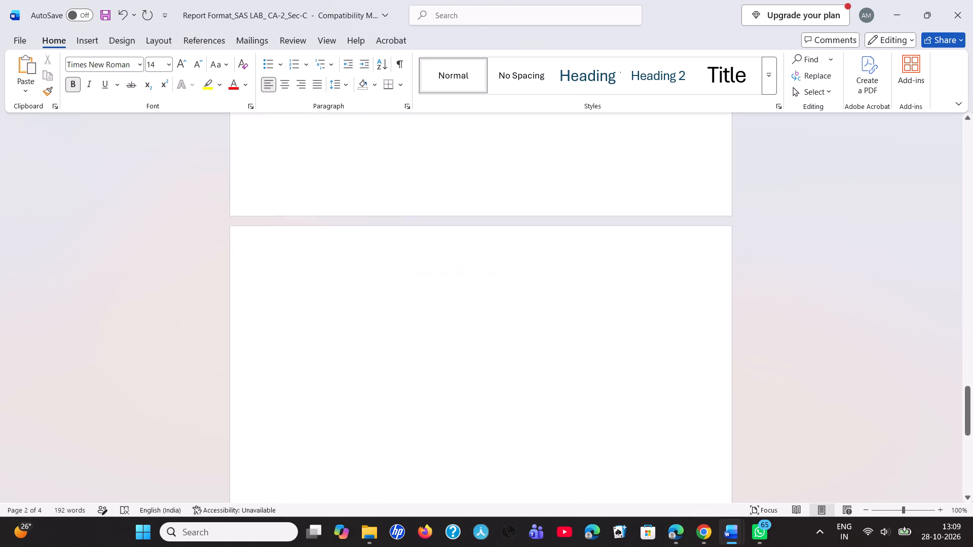
pyautogui.scroll(-3, 358, 266)
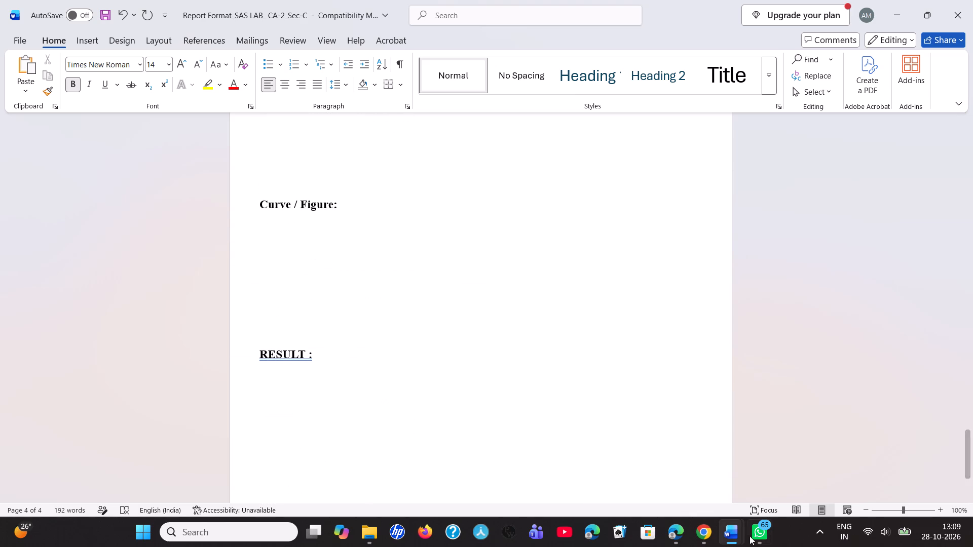
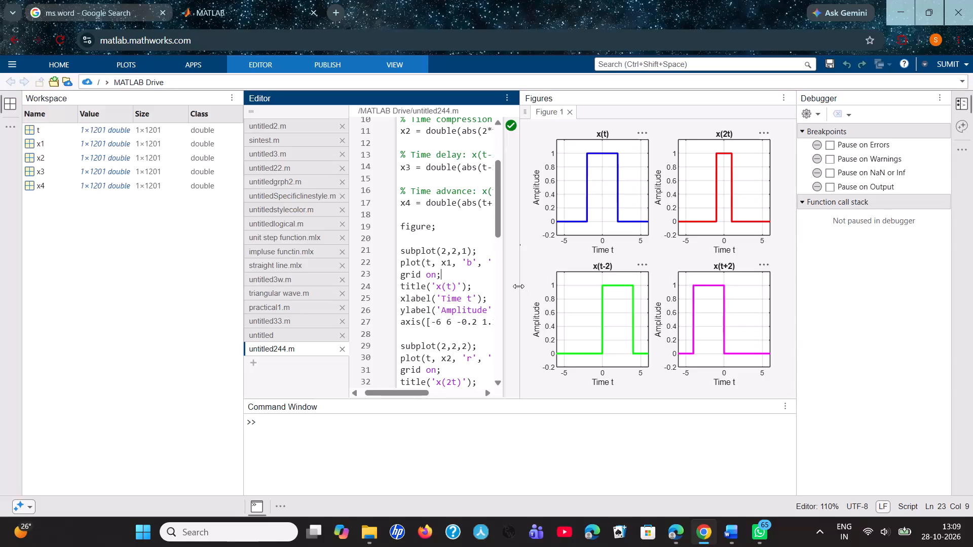
# Enlarge the Figure 1 area by narrowing the editor beside it, giving the four subplots more width.
pyautogui.moveTo(518, 286); pyautogui.dragTo(433, 290)
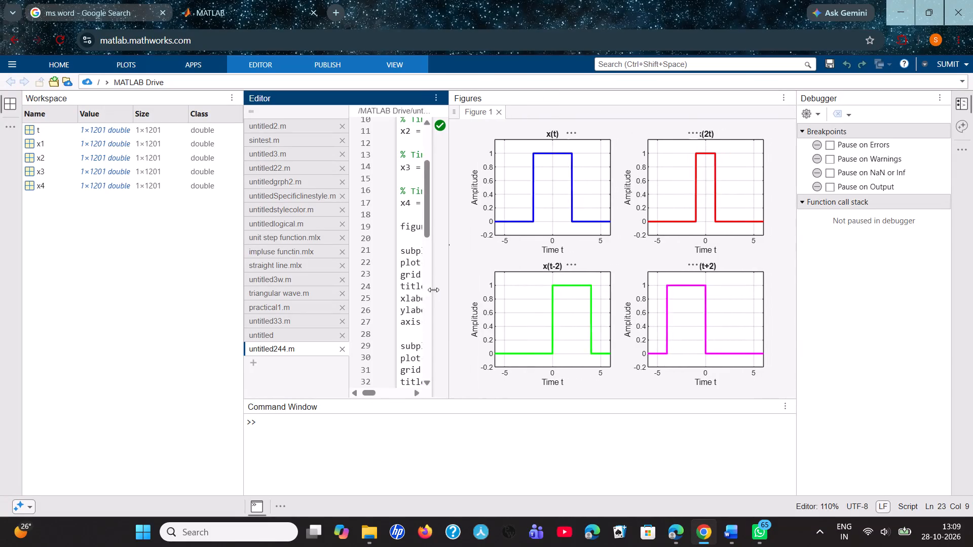
pyautogui.moveTo(433, 290); pyautogui.dragTo(423, 290)
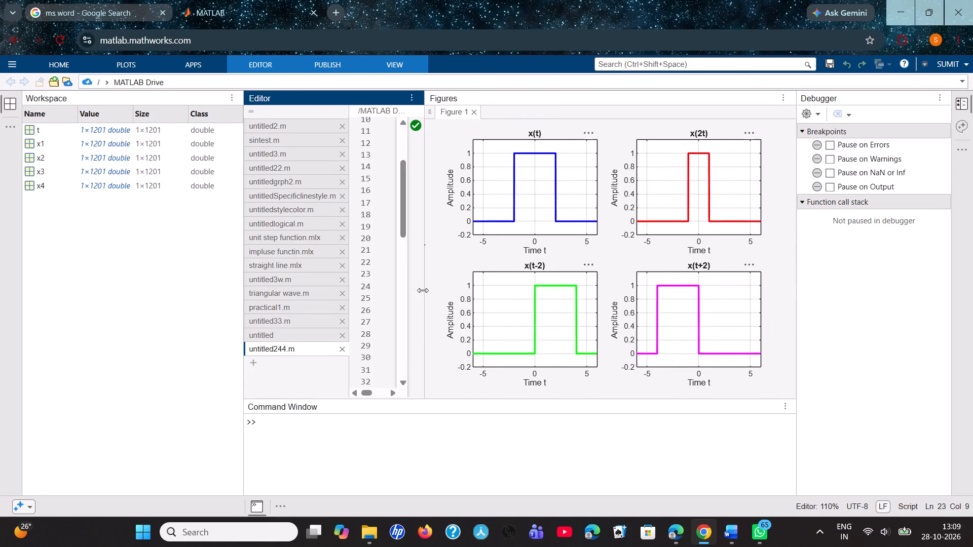
# Start a screen snip for capturing the Figure 1 subplots of x(t), x(2t), x(t-2) and x(t+2).
pyautogui.press('Print')
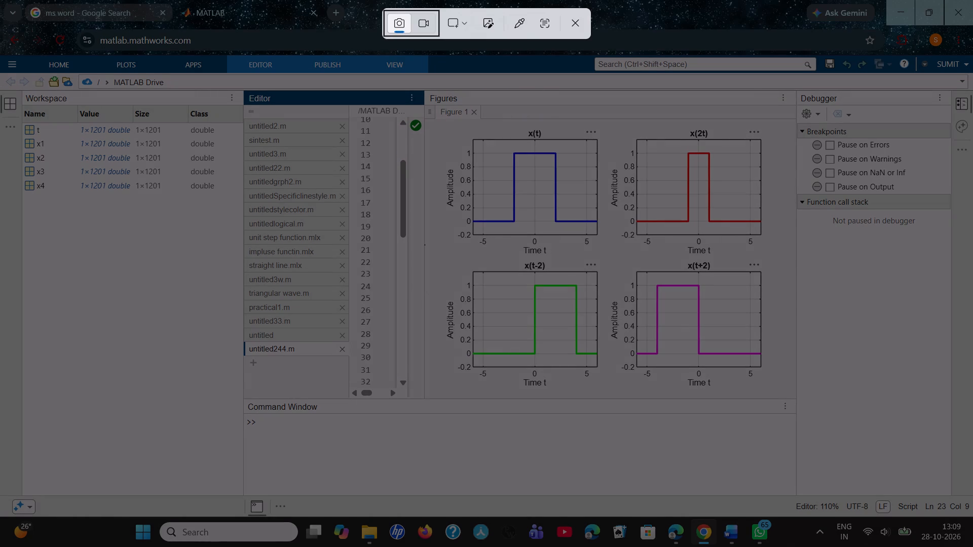
# Snip the Figure 1 area with its four subplots and paste it under the Curve / Figure heading of the Word report.
pyautogui.moveTo(427, 106); pyautogui.dragTo(793, 400)
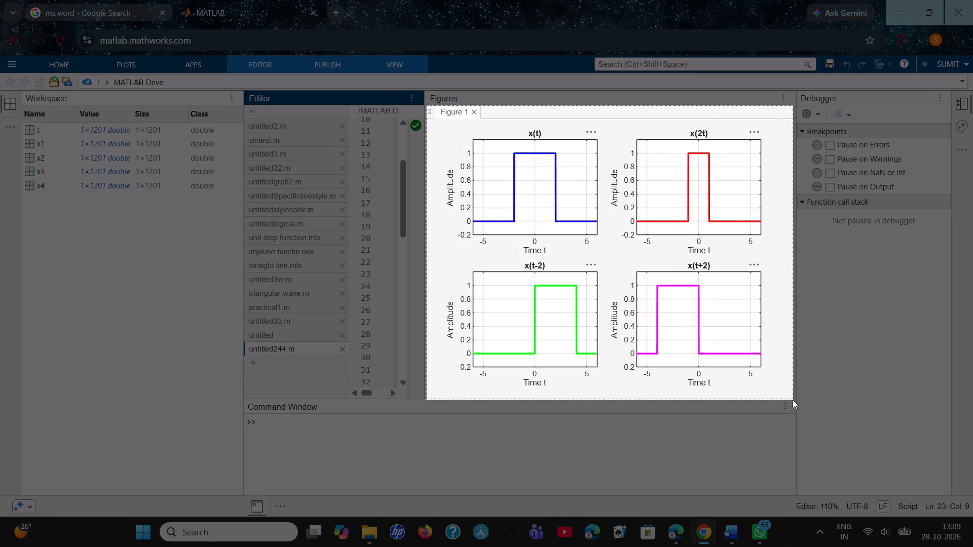
pyautogui.moveTo(793, 400); pyautogui.dragTo(795, 399)
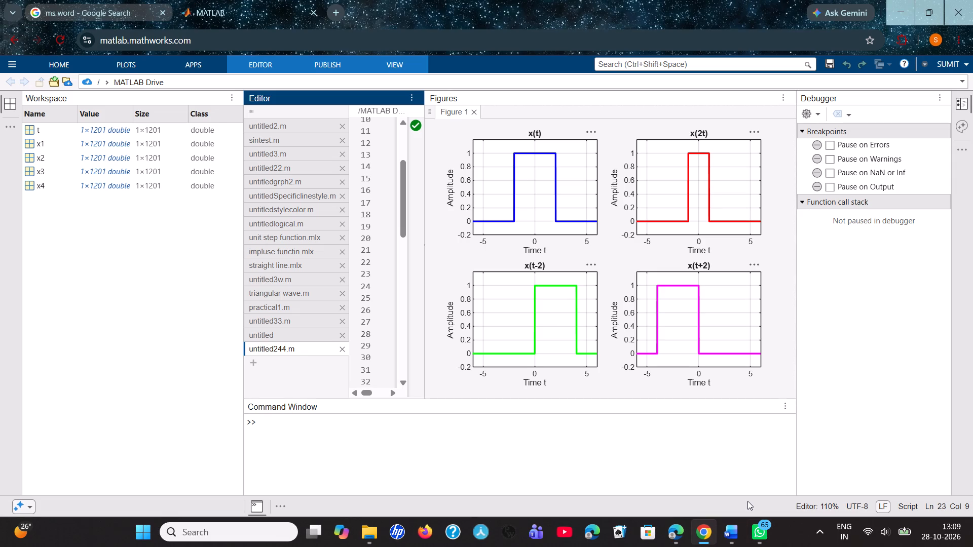
pyautogui.click(737, 545)
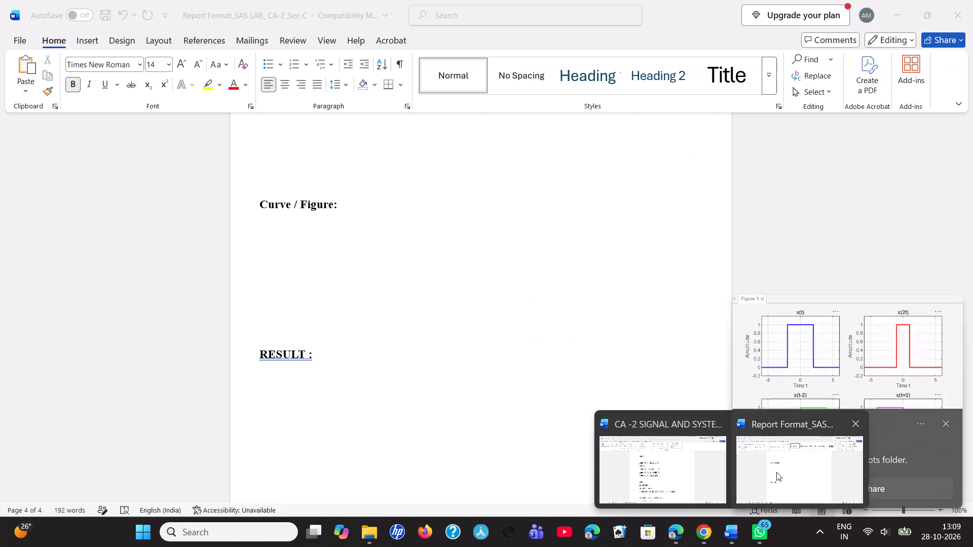
pyautogui.click(776, 472)
pyautogui.click(388, 221)
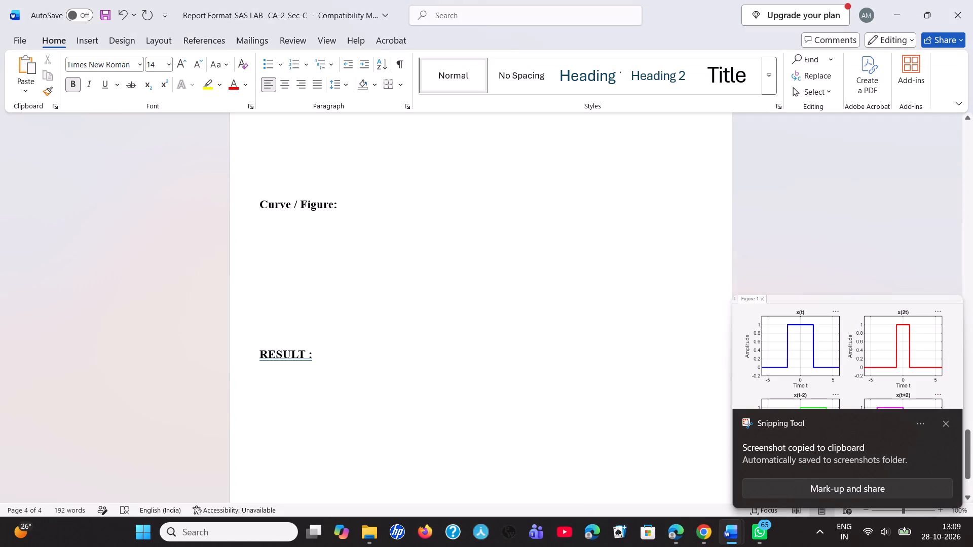
pyautogui.hotkey('ctrl', 'v')
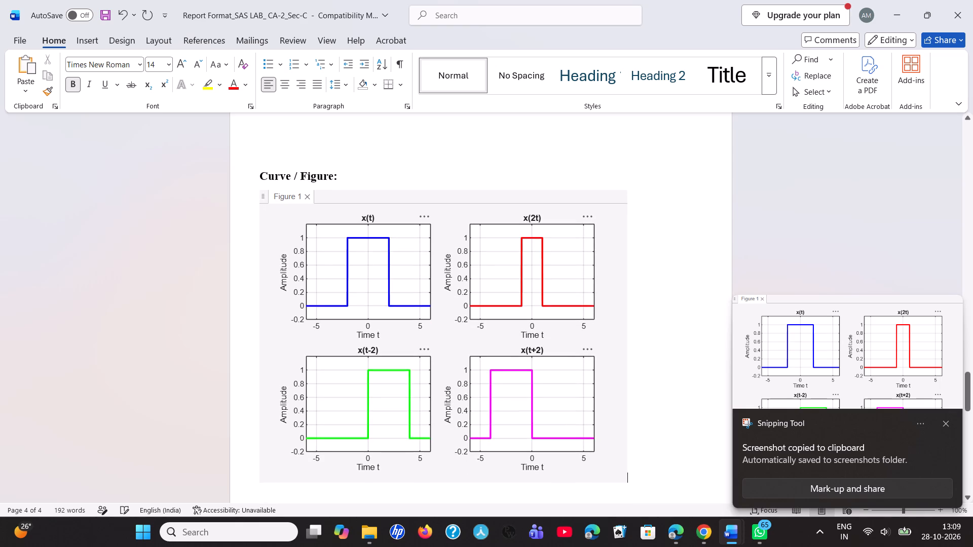
# Review the report from the pasted figure back to the cover page, including the objective and program code.
pyautogui.scroll(-3, 388, 221)
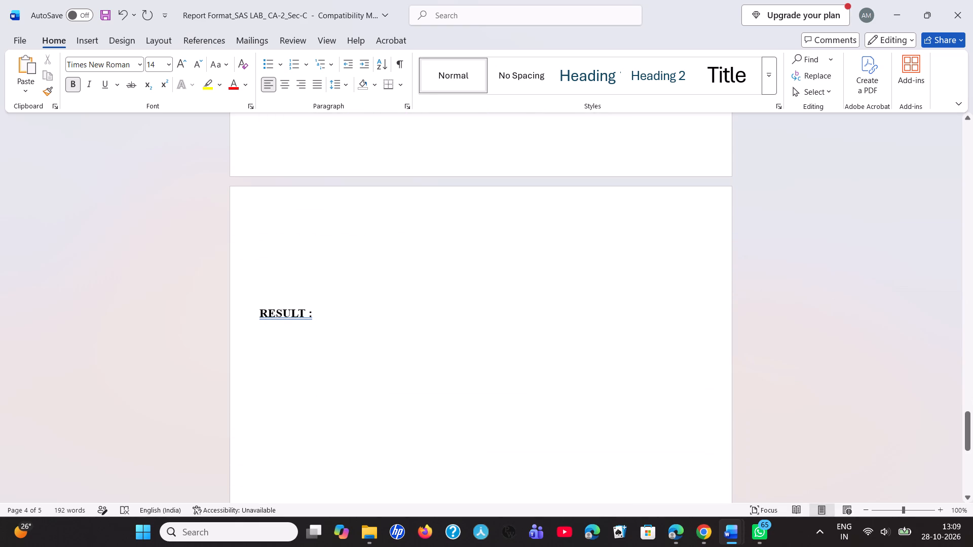
pyautogui.scroll(3, 402, 279)
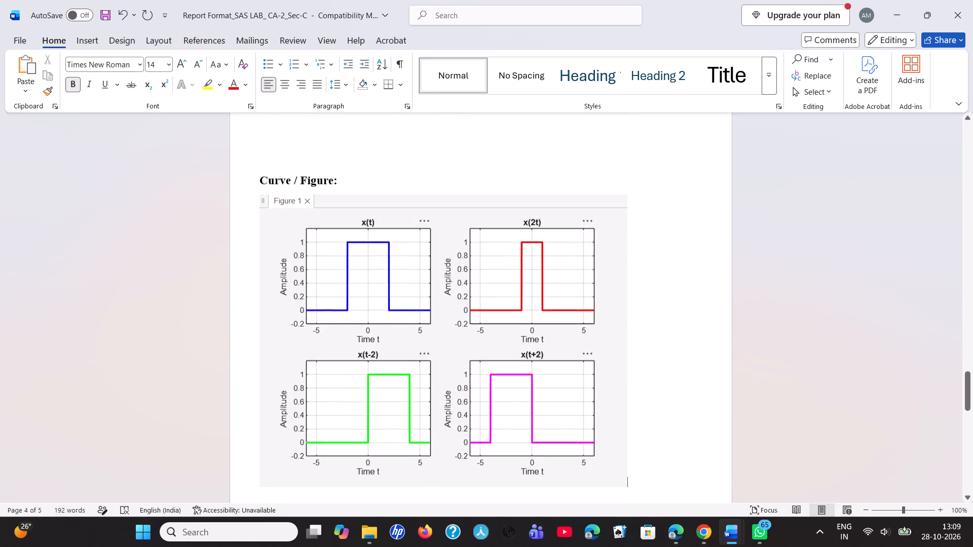
pyautogui.scroll(3, 402, 276)
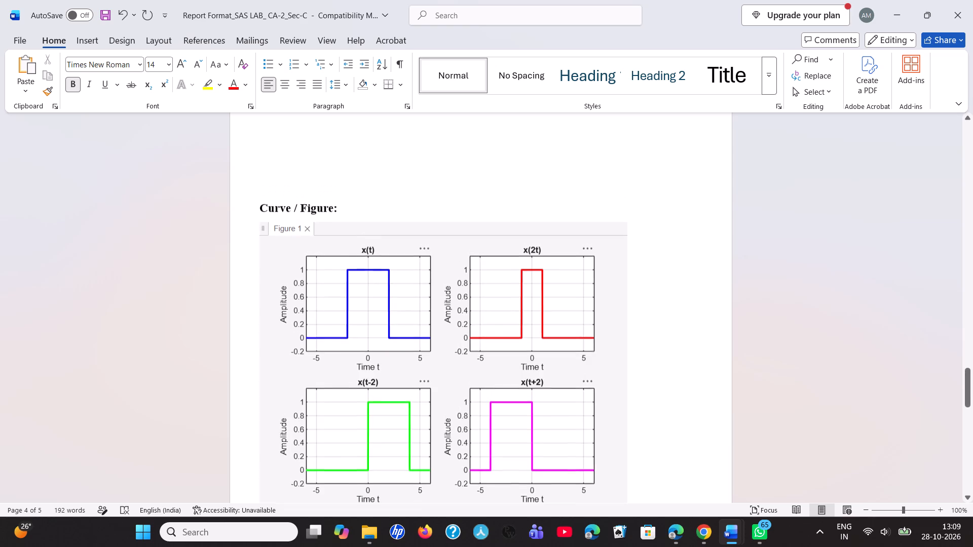
pyautogui.scroll(6, 402, 276)
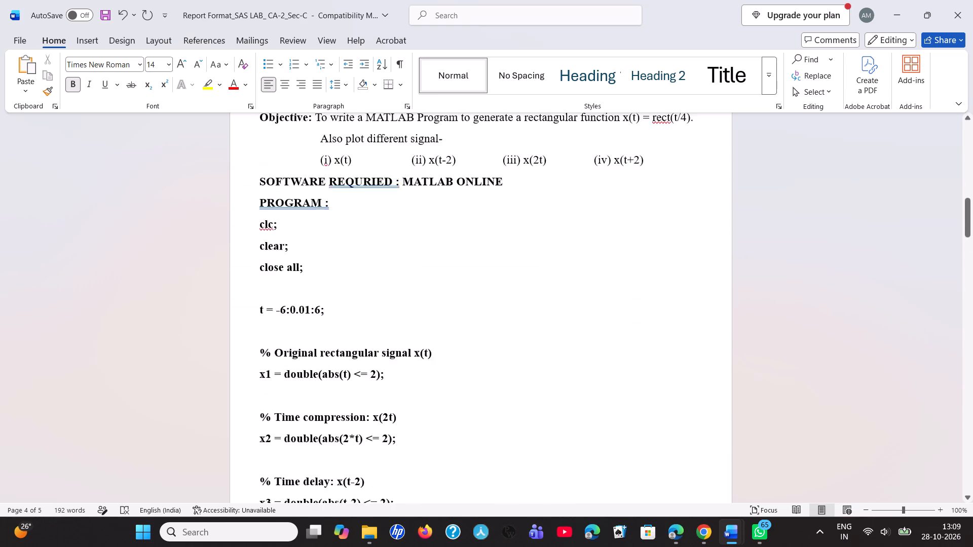
pyautogui.scroll(2, 402, 276)
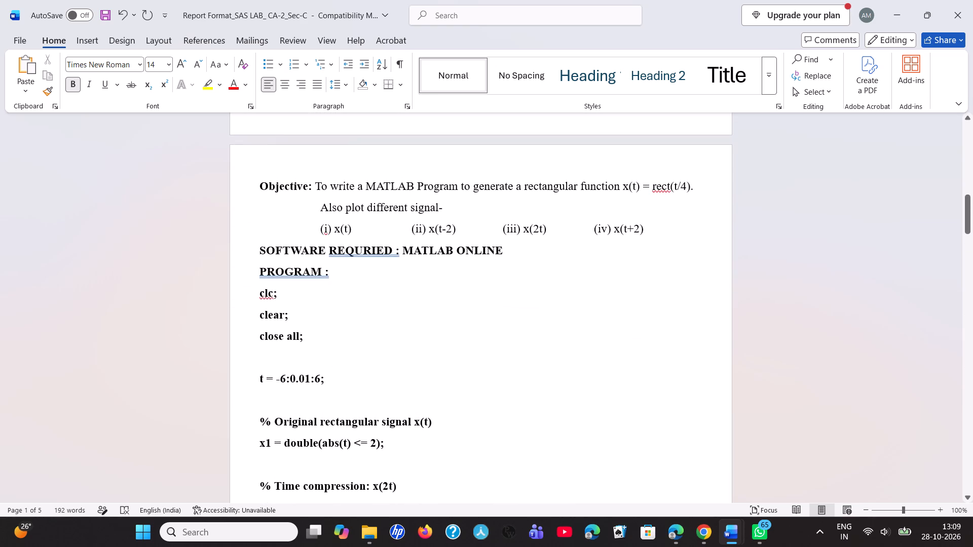
pyautogui.scroll(-1, 402, 276)
pyautogui.scroll(1, 402, 276)
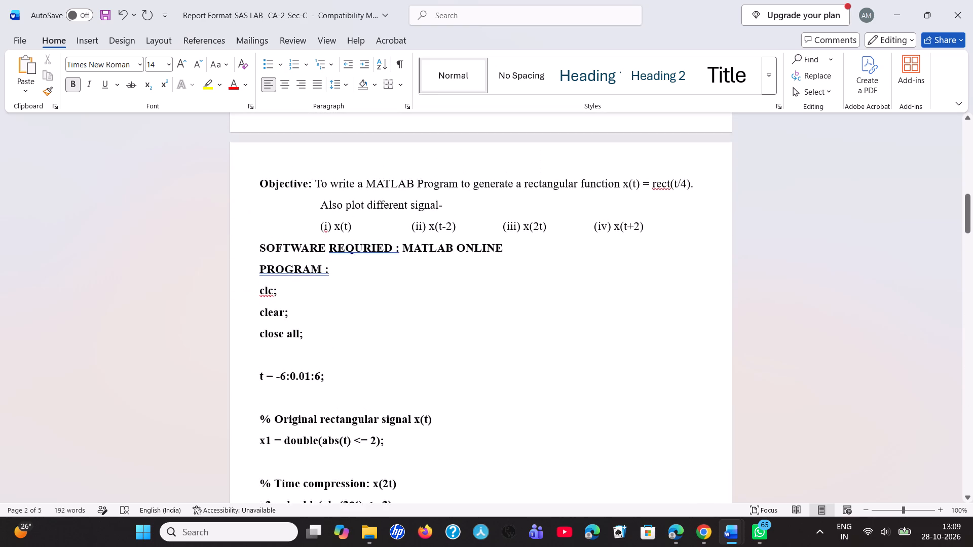
pyautogui.scroll(4, 402, 276)
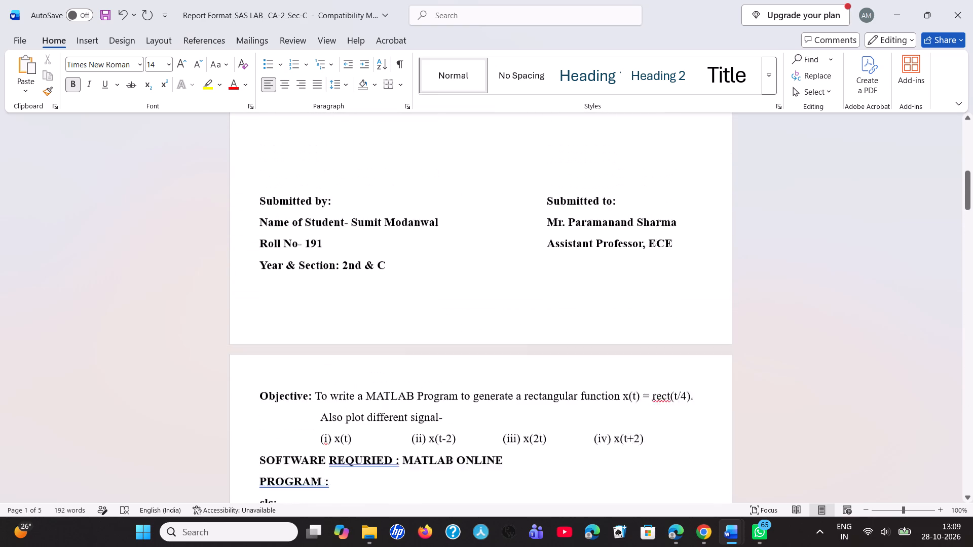
pyautogui.scroll(1, 402, 276)
pyautogui.hscroll(1, 366, 296)
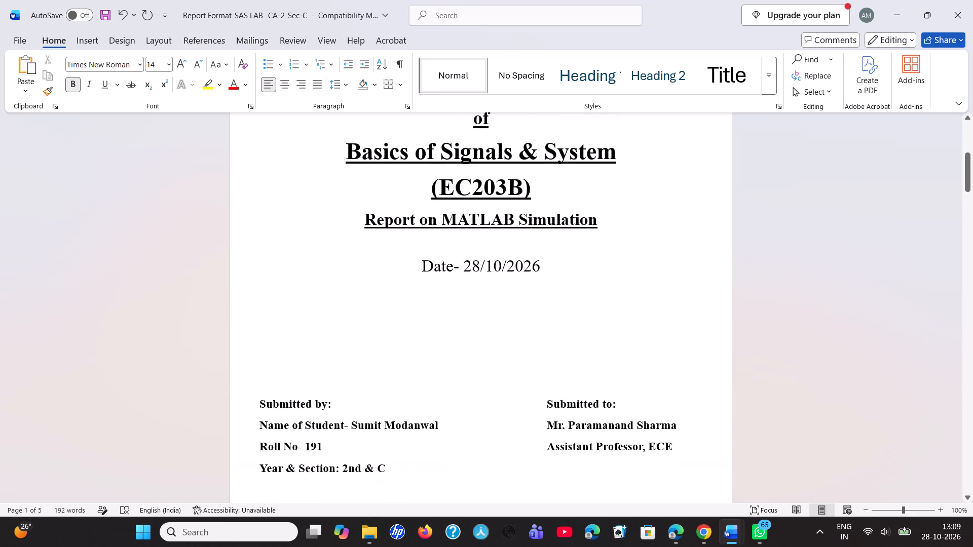
pyautogui.hscroll(1, 366, 296)
pyautogui.scroll(-3, 366, 296)
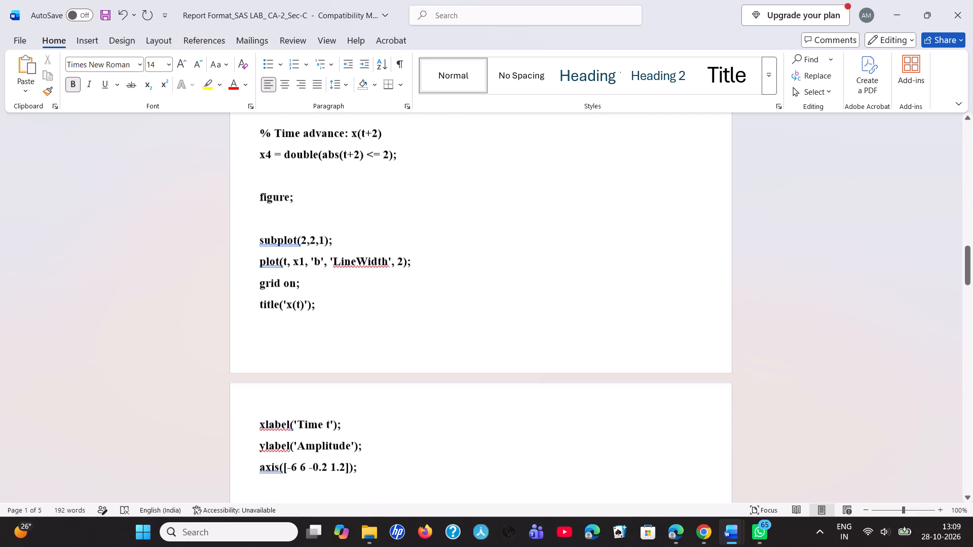
pyautogui.scroll(2, 366, 296)
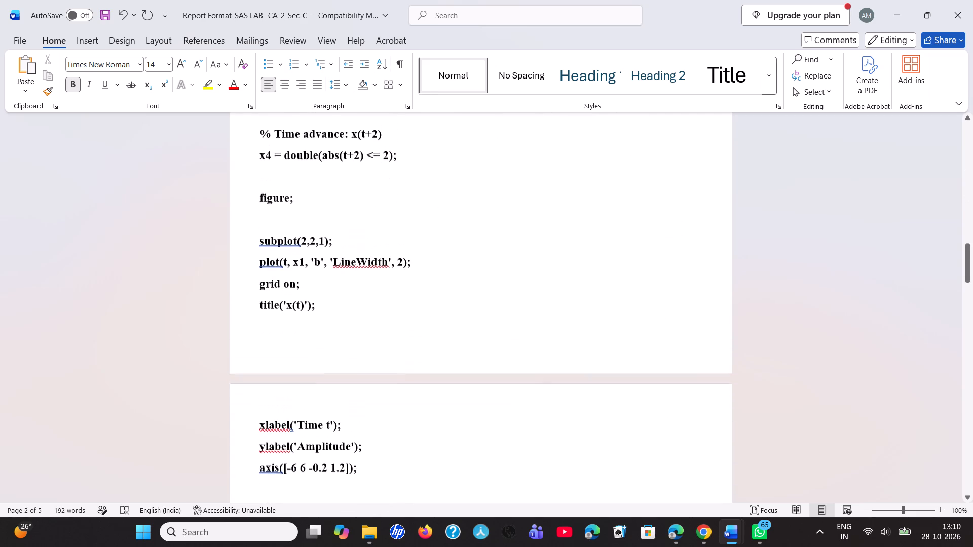
pyautogui.scroll(3, 366, 296)
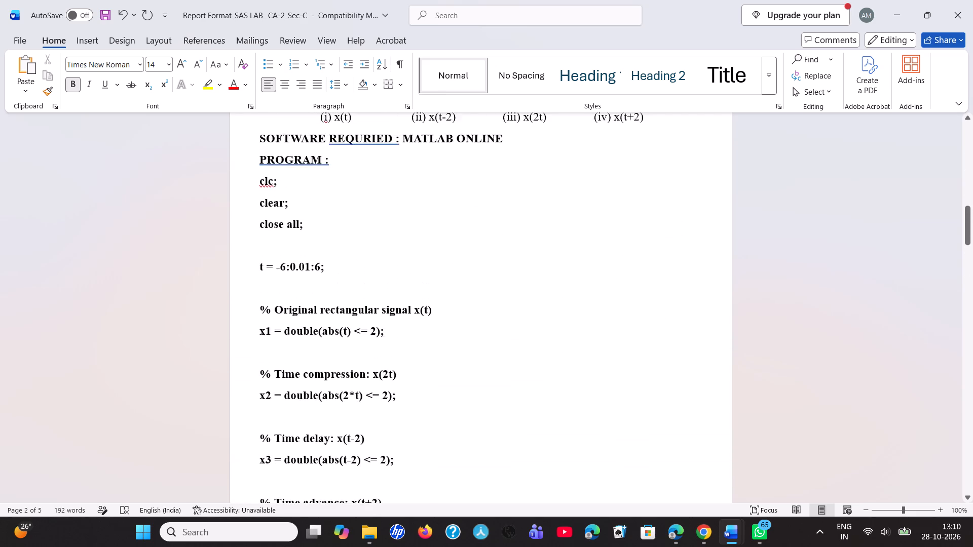
pyautogui.scroll(1, 366, 296)
pyautogui.scroll(-1, 366, 296)
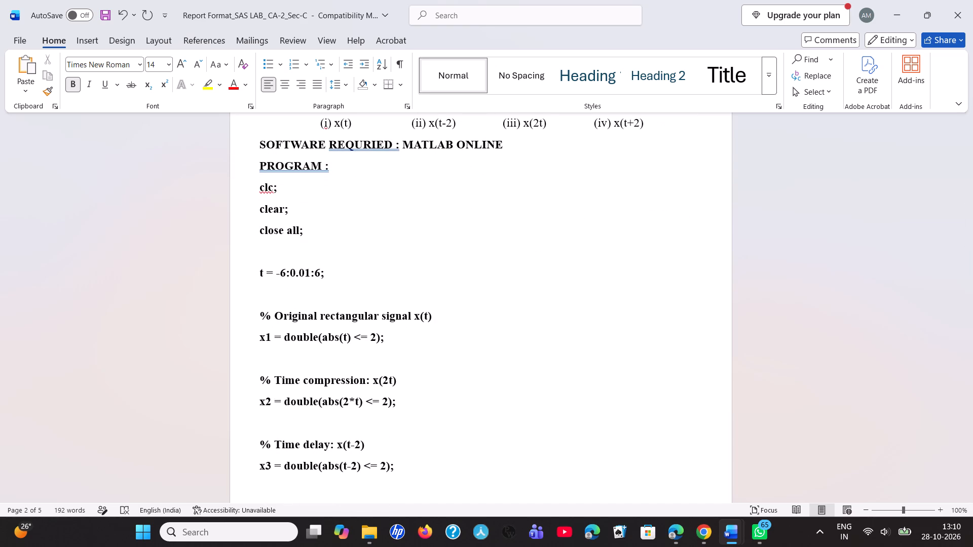
# Place the insertion point after the RESULT heading on the last page and add a space.
pyautogui.scroll(-5, 366, 296)
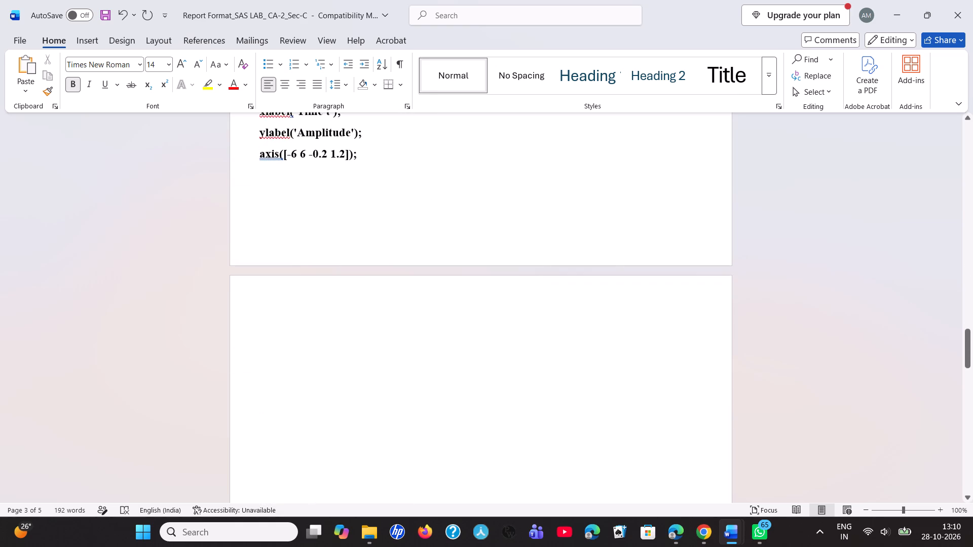
pyautogui.scroll(-8, 366, 296)
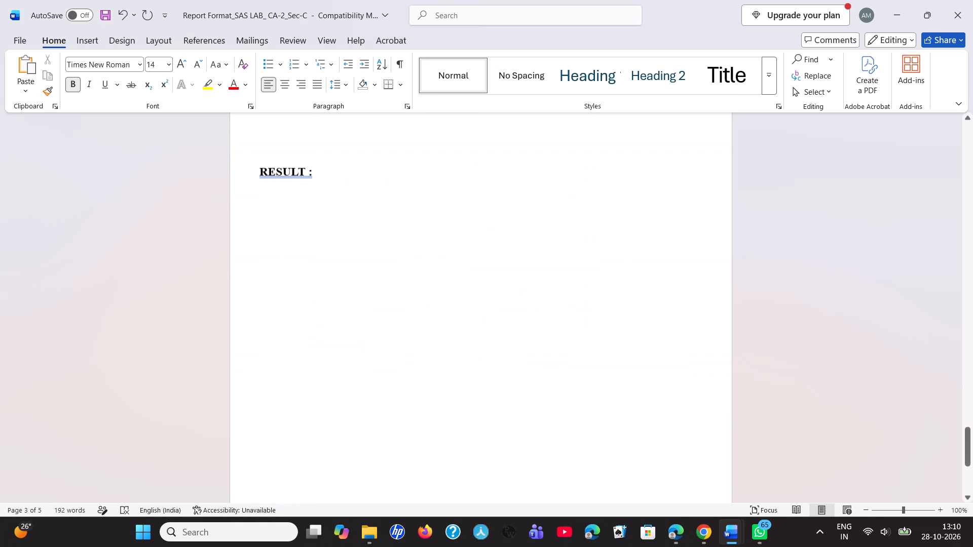
pyautogui.click(364, 166)
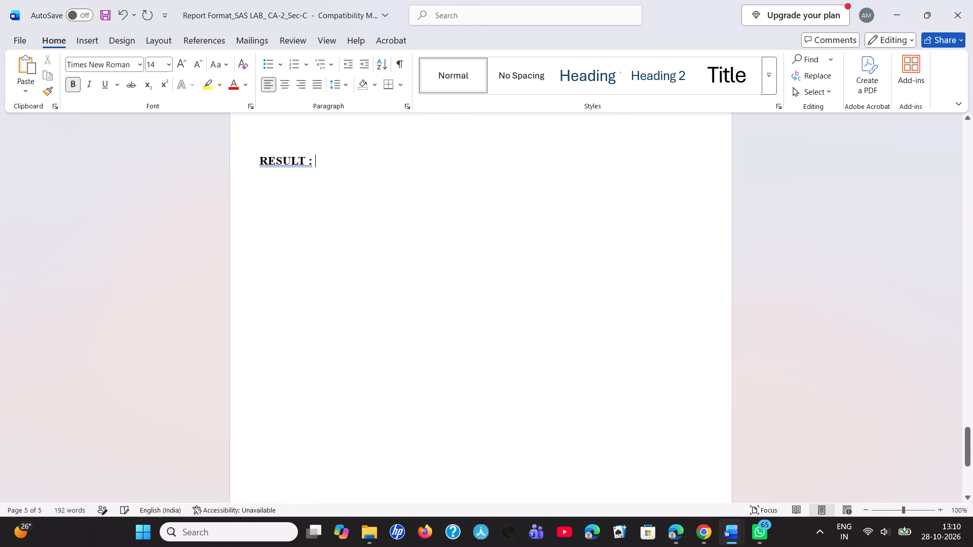
pyautogui.press('space')
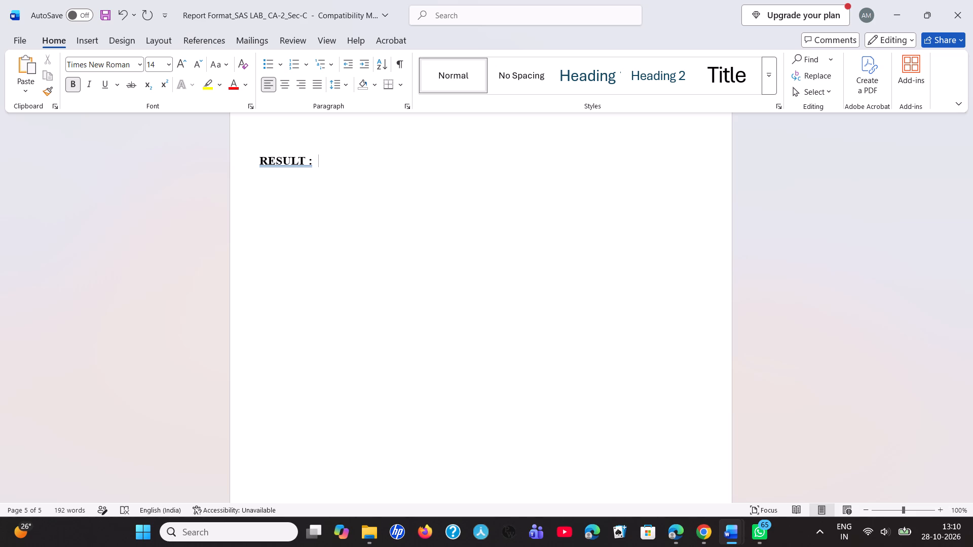
# Review the Curve / Figure section and the program code above the RESULT heading.
pyautogui.scroll(4, 364, 166)
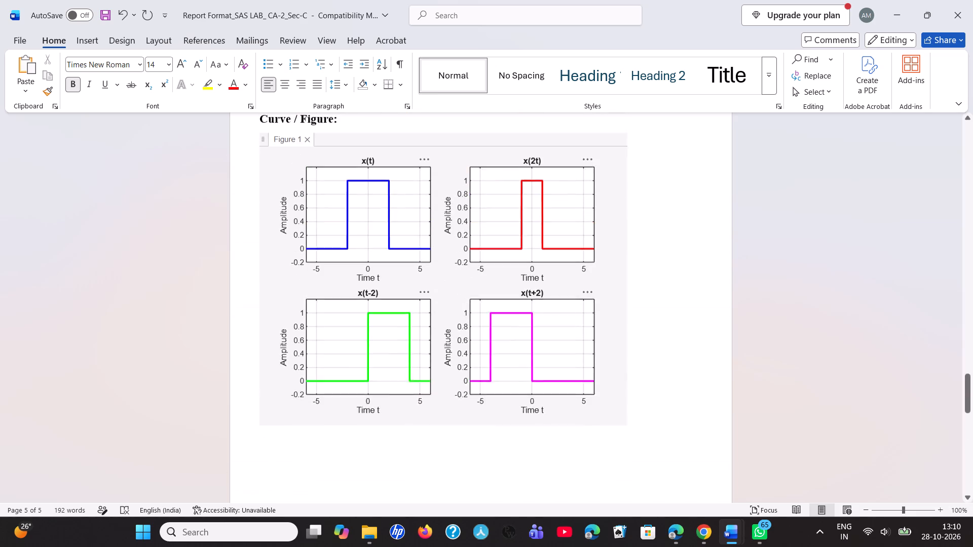
pyautogui.scroll(2, 364, 166)
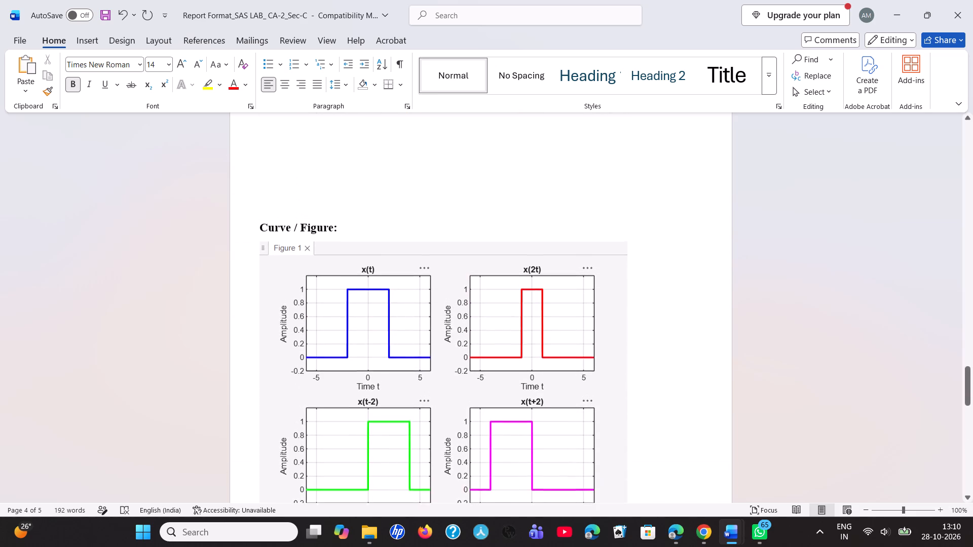
pyautogui.scroll(3, 364, 166)
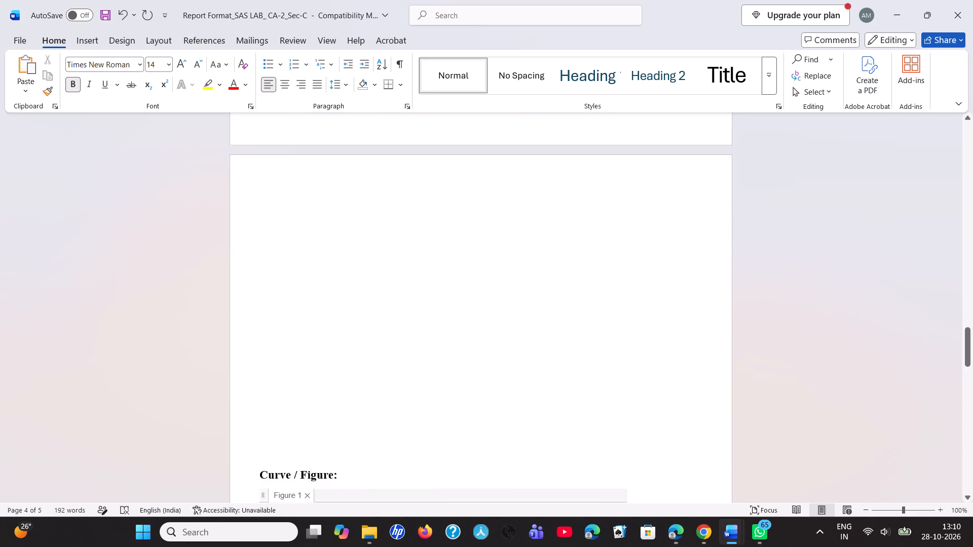
pyautogui.scroll(3, 364, 166)
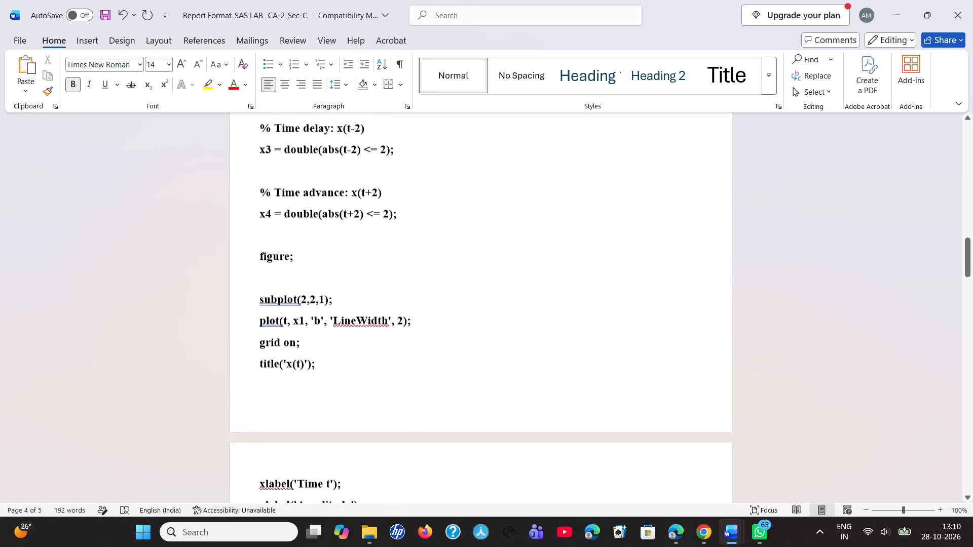
pyautogui.scroll(2, 364, 166)
# Begin the statement after the RESULT heading with "I WRITE A RECTANGULAR", correcting any spelling slip.
pyautogui.scroll(-1, 364, 166)
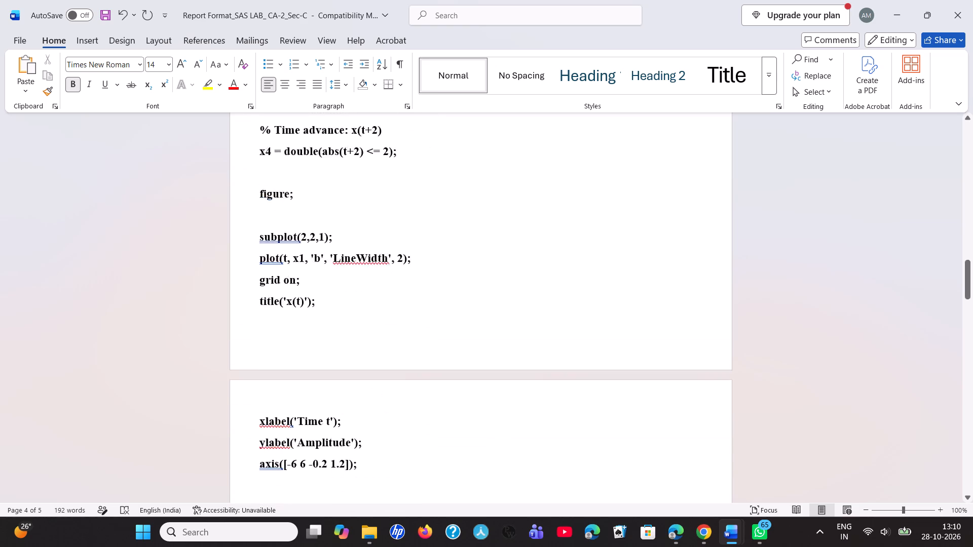
pyautogui.scroll(-2, 364, 166)
pyautogui.scroll(-1, 361, 47)
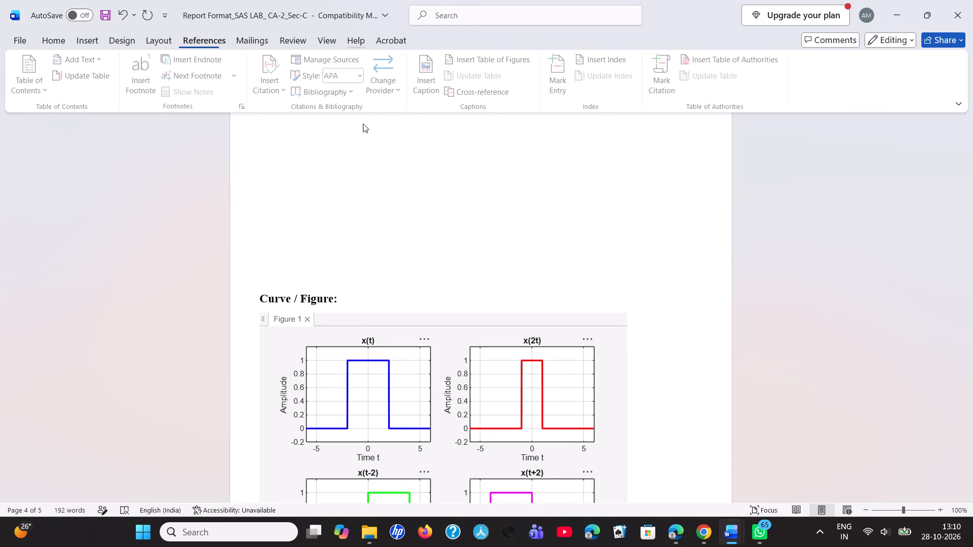
pyautogui.scroll(-2, 376, 240)
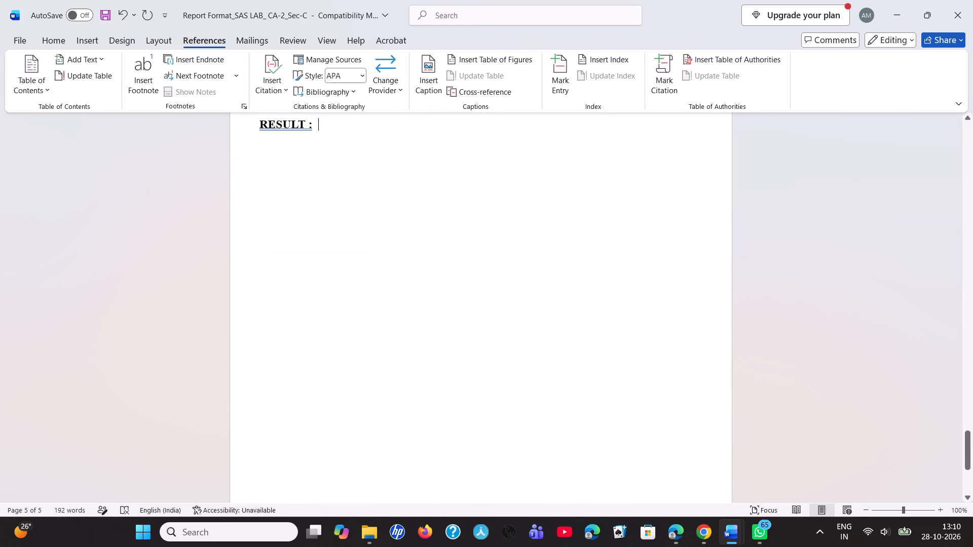
pyautogui.write('I')
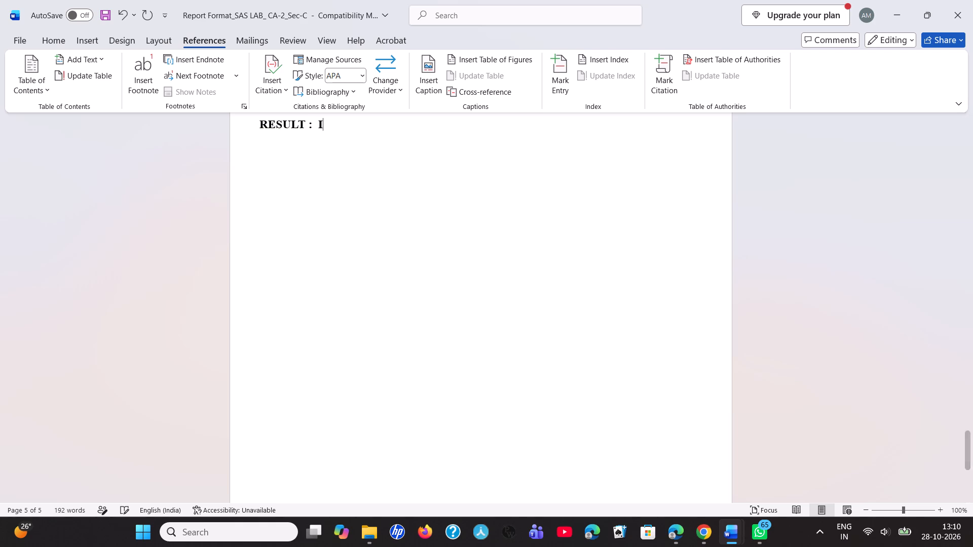
pyautogui.press('space')
pyautogui.write('WRITE A REC')
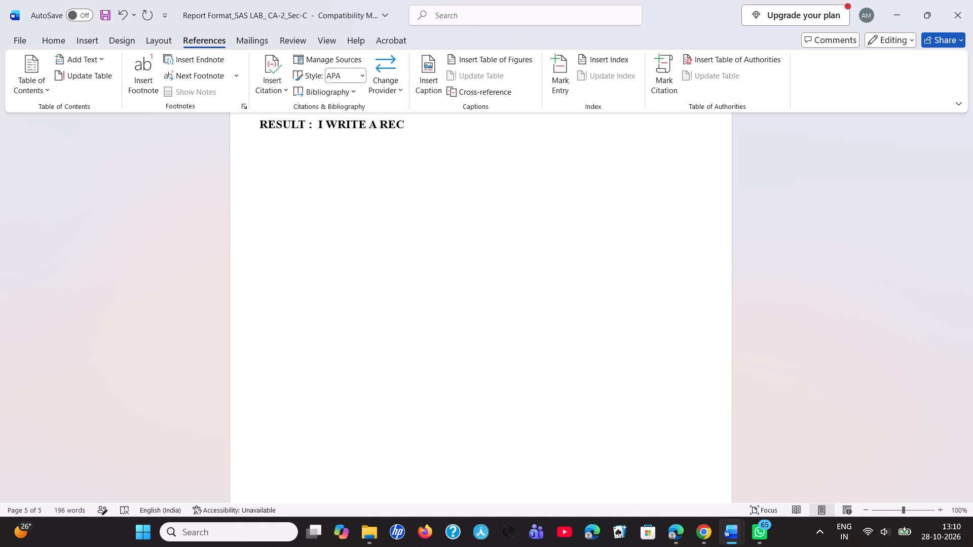
pyautogui.write('TANGYULAR')
pyautogui.press('space')
pyautogui.click(443, 125)
pyautogui.press('BackSpace')
pyautogui.click(502, 126)
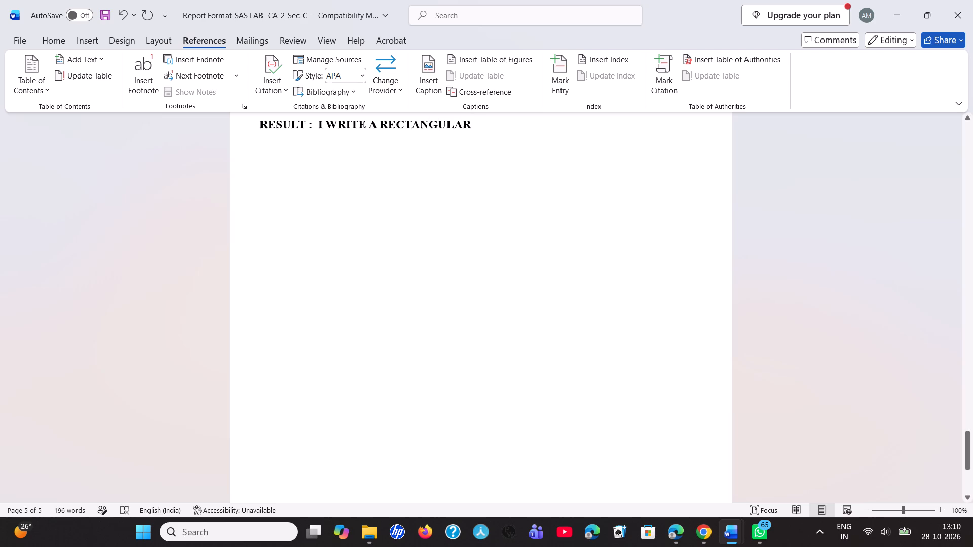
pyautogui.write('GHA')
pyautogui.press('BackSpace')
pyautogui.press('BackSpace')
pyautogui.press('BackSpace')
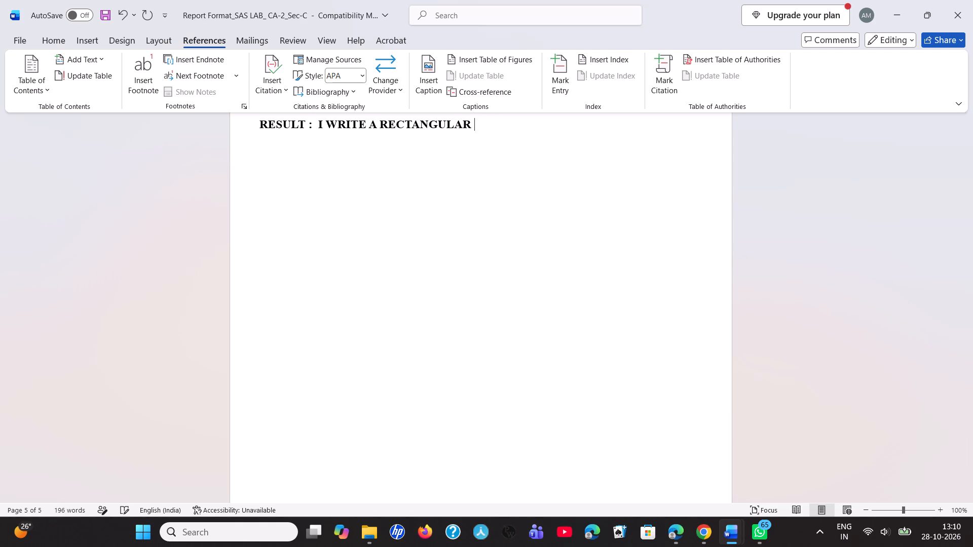
# Continue the result sentence with "SIGNAL CODE IN MATLAB ONLINE".
pyautogui.write('SIGNAL')
pyautogui.press('space')
pyautogui.write('CODE IN')
pyautogui.press('space')
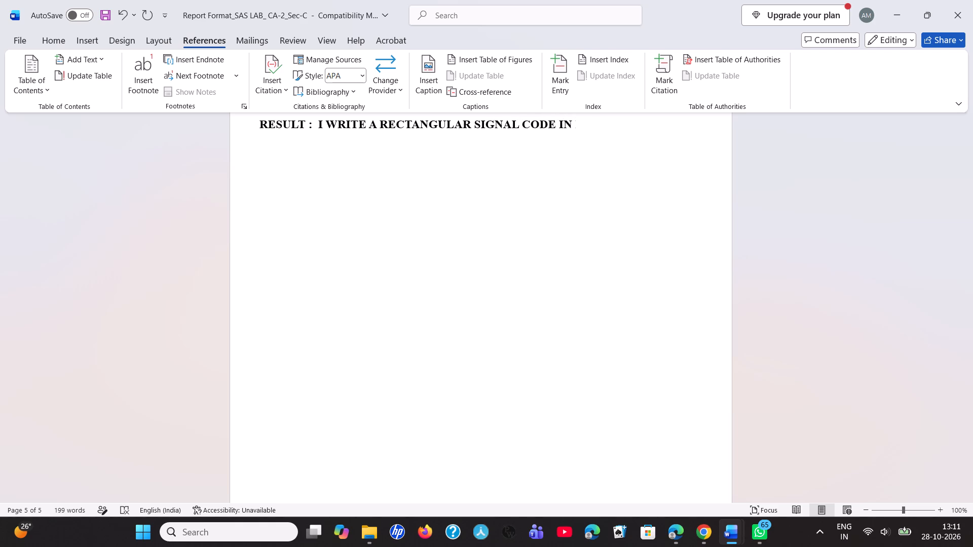
pyautogui.write('MATLAB')
pyautogui.press('space')
pyautogui.write('ONLINE')
pyautogui.press('space')
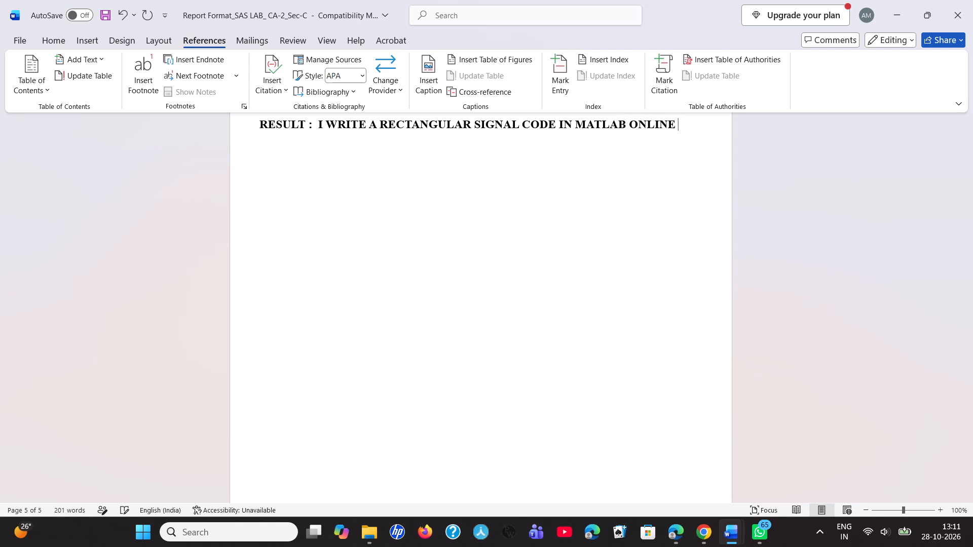
# Extend the result sentence with "AND EXECUTE THE PROGRAM".
pyautogui.write('AND EX')
pyautogui.write('ECUTE THE')
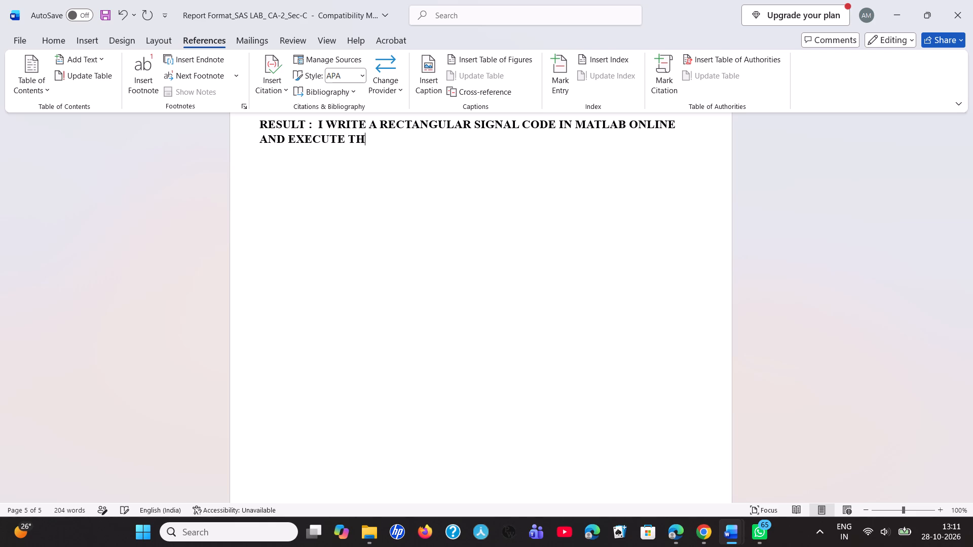
pyautogui.press('space')
pyautogui.write('PRO')
pyautogui.write('GE')
pyautogui.press('BackSpace')
pyautogui.write('RAM')
# Review the report upward from the result through the figure and the subplot code to the signal definitions.
pyautogui.scroll(7, 502, 126)
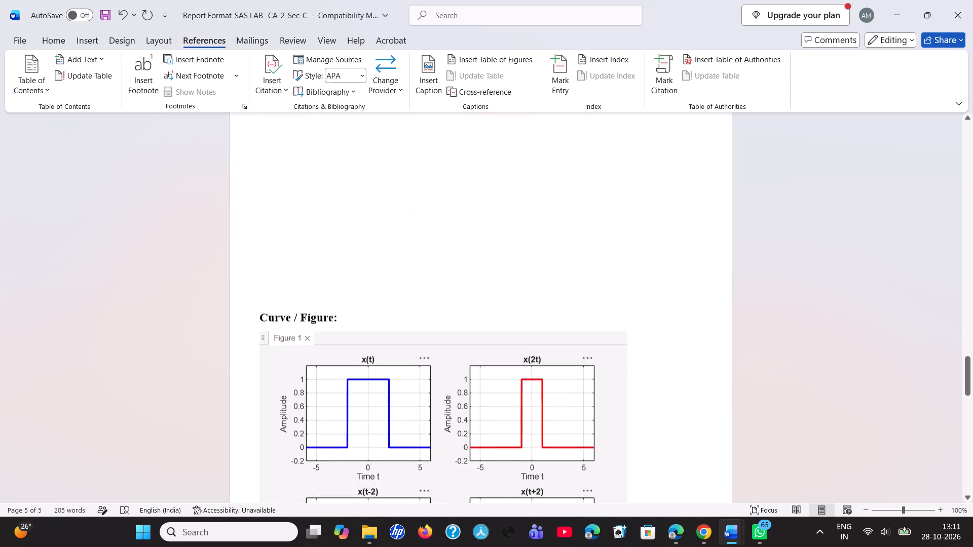
pyautogui.scroll(8, 502, 126)
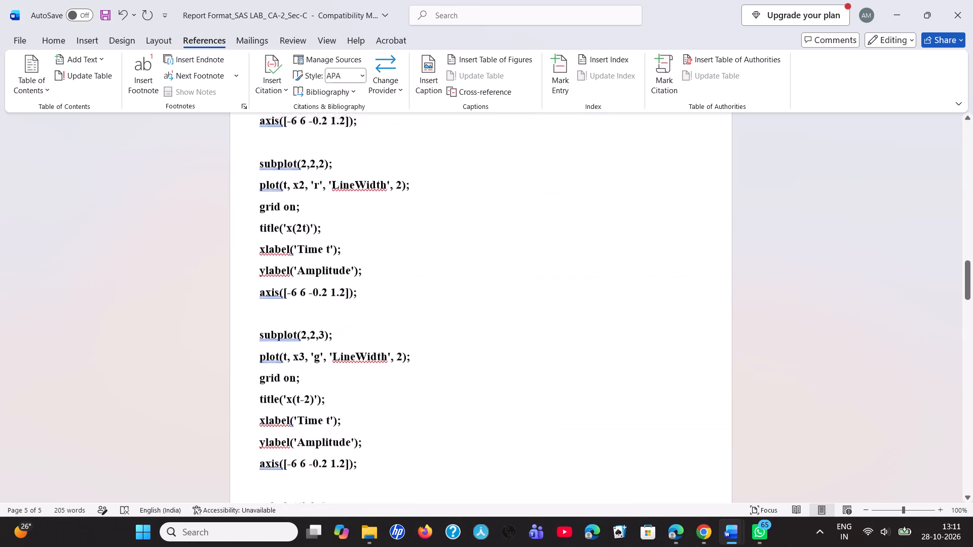
pyautogui.scroll(2, 502, 126)
pyautogui.scroll(-1, 502, 126)
pyautogui.scroll(1, 502, 126)
pyautogui.scroll(-1, 502, 126)
pyautogui.scroll(1, 502, 126)
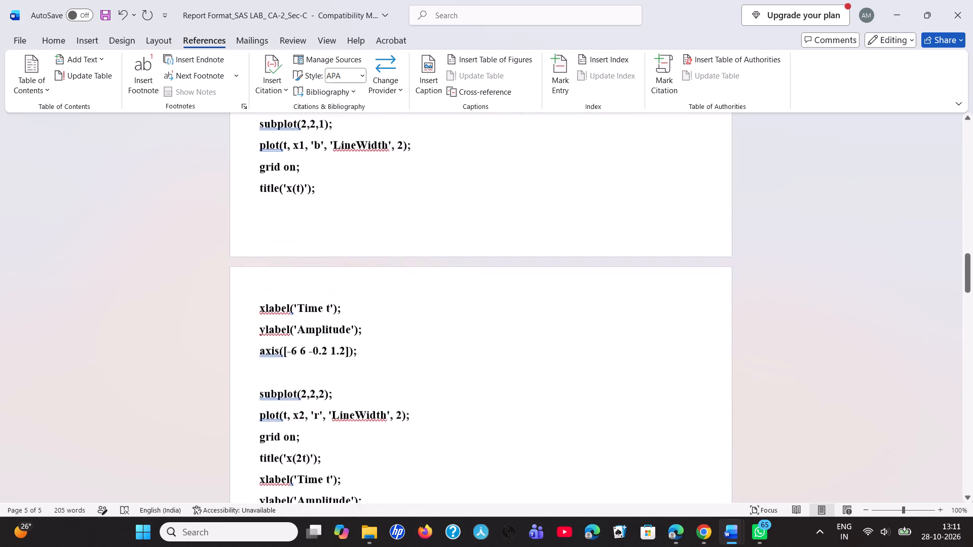
pyautogui.scroll(1, 502, 126)
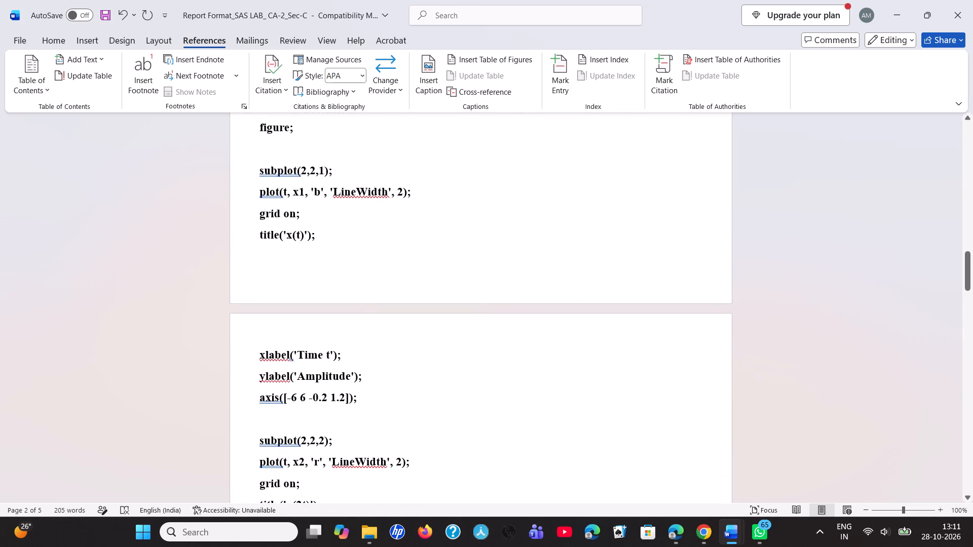
pyautogui.scroll(4, 502, 126)
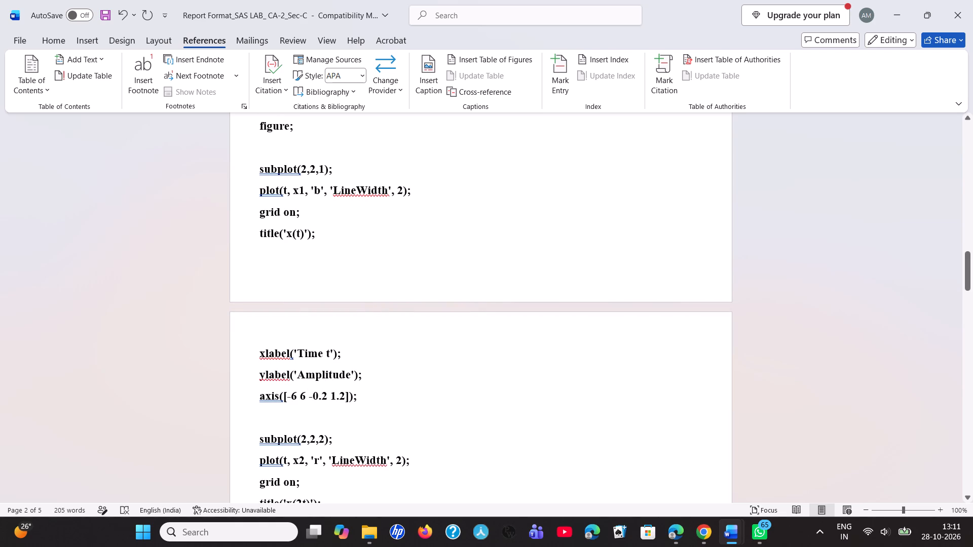
pyautogui.scroll(4, 502, 126)
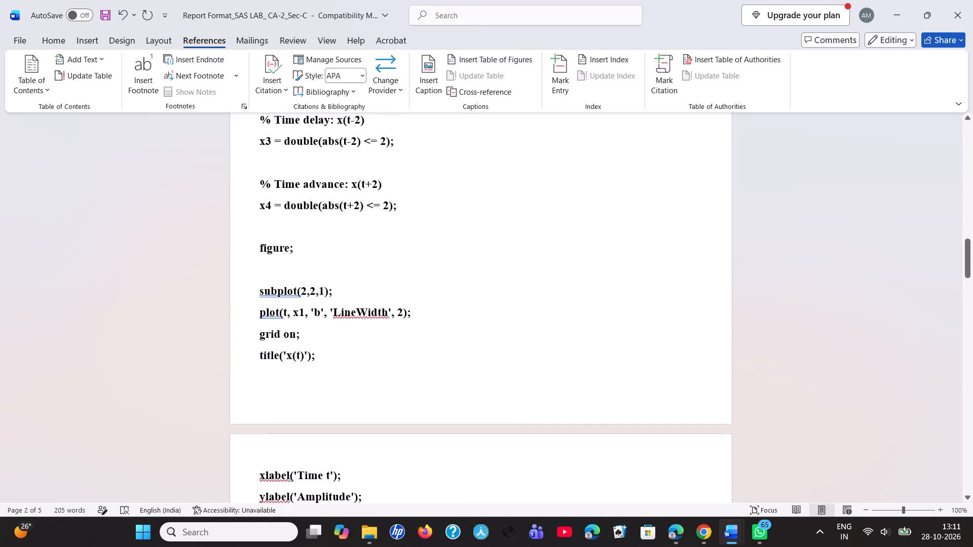
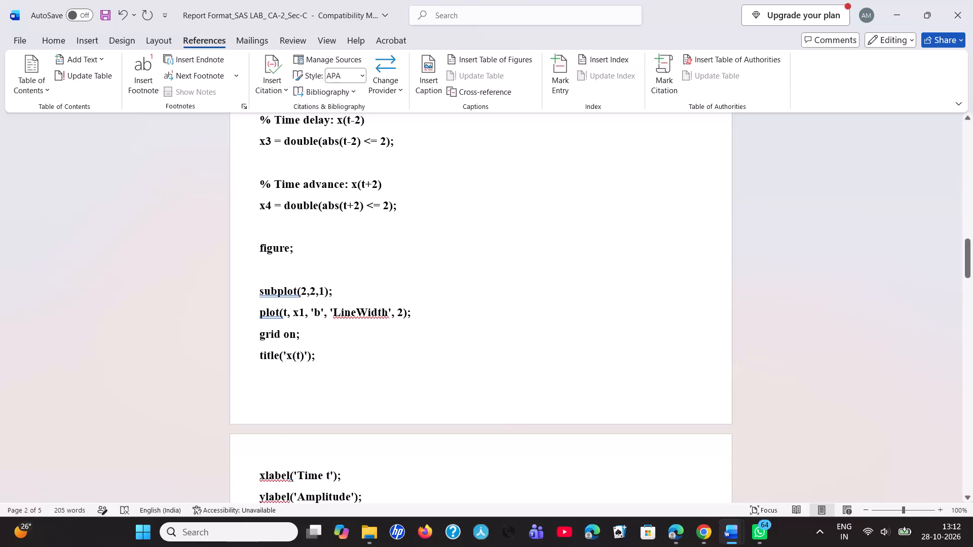
# Complete the student's roll number on the cover page by inserting the missing leading digits before the existing ones.
pyautogui.scroll(6, 564, 198)
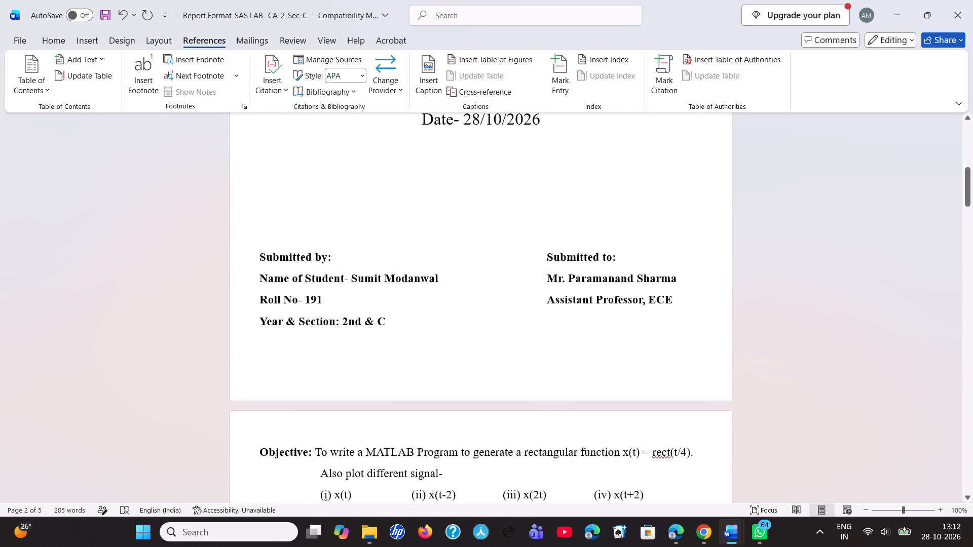
pyautogui.scroll(1, 564, 198)
pyautogui.scroll(-1, 564, 198)
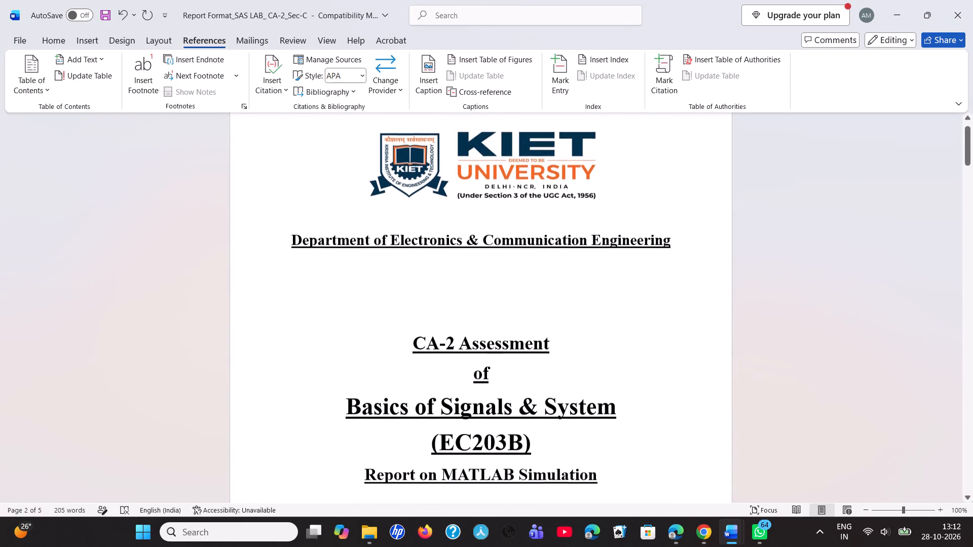
pyautogui.scroll(-2, 564, 198)
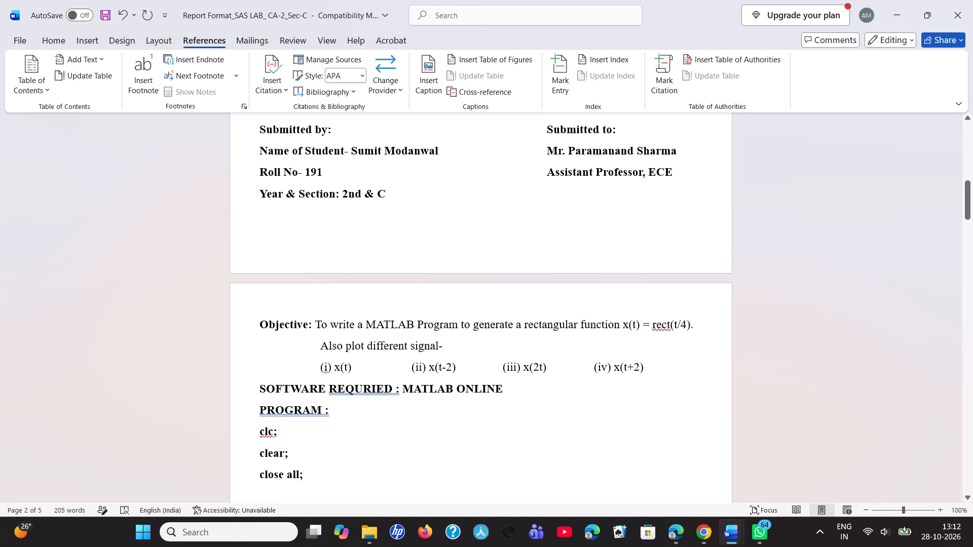
pyautogui.click(305, 172)
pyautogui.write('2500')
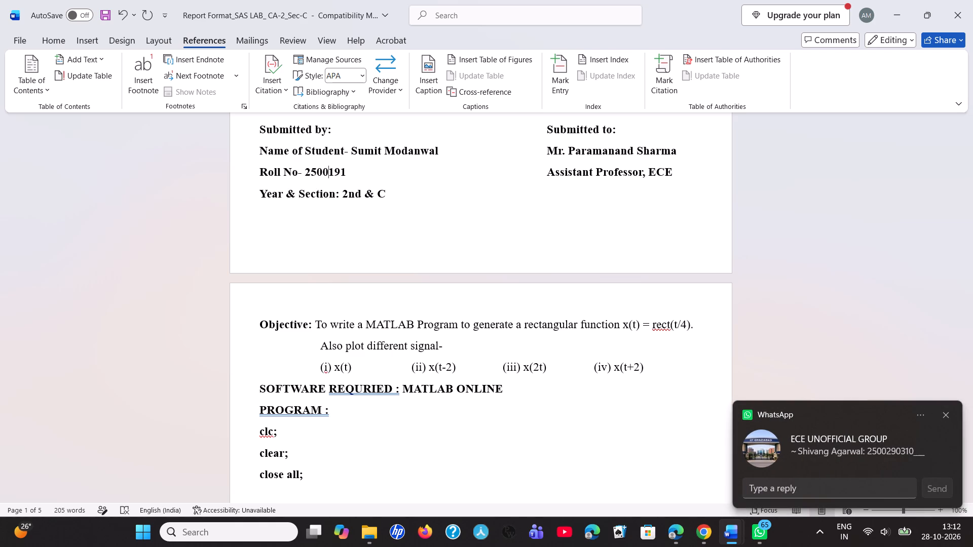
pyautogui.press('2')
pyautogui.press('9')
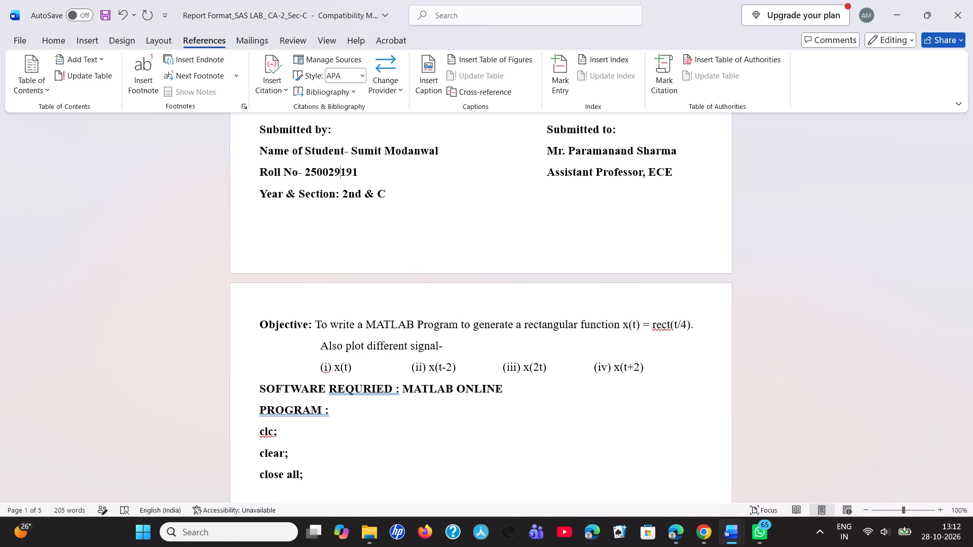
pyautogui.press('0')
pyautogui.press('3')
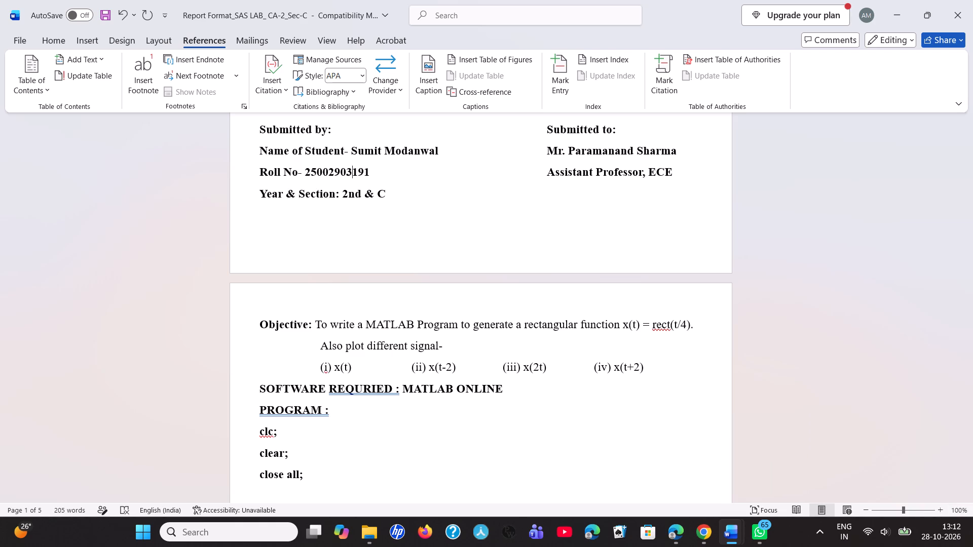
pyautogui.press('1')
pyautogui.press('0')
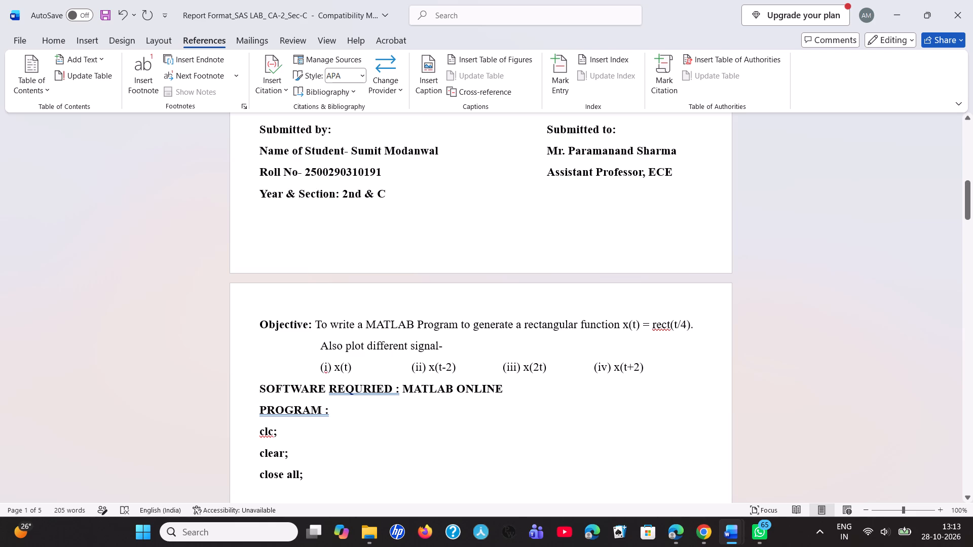
# Review the report from the cover page's submission details through the subplot code to the blank area before the figure section.
pyautogui.hscroll(1, 549, 161)
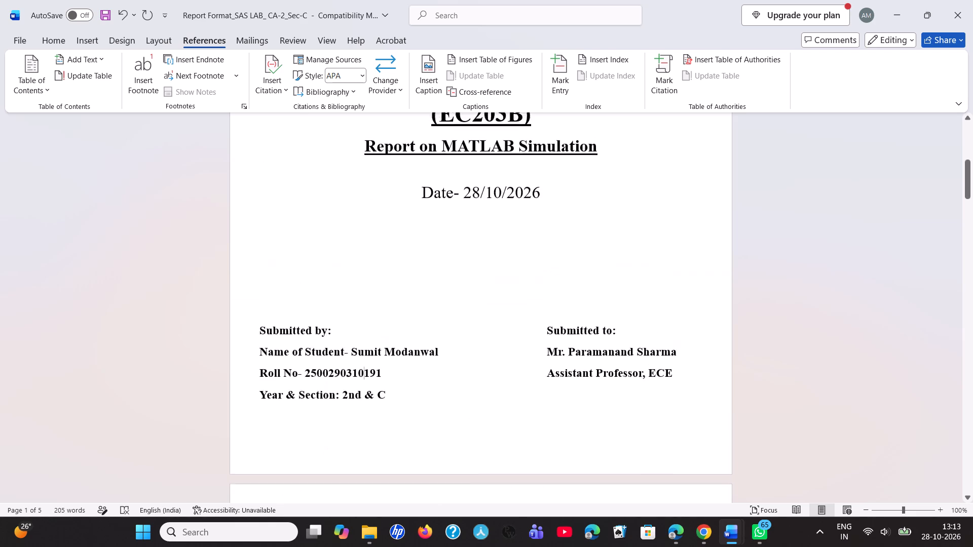
pyautogui.hscroll(1, 549, 161)
pyautogui.scroll(-5, 549, 161)
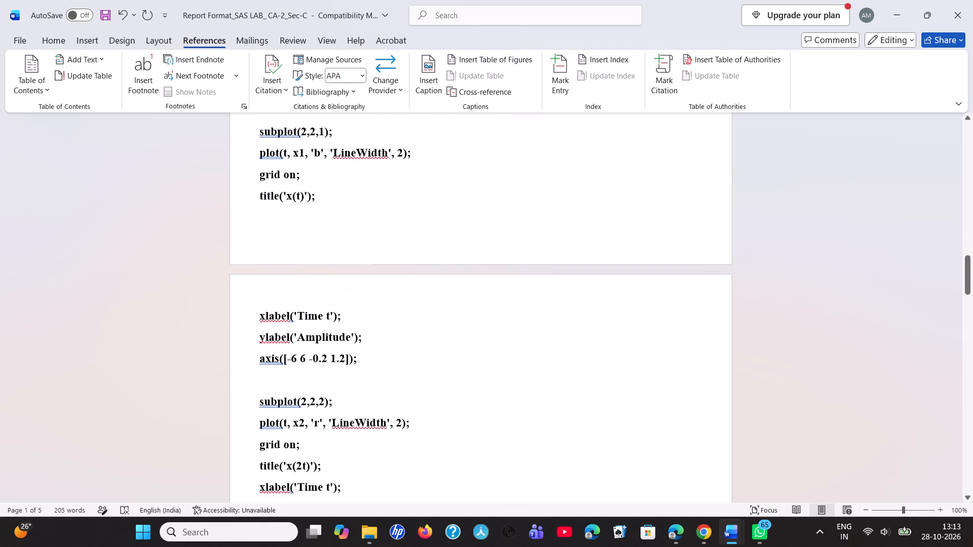
pyautogui.scroll(-2, 549, 161)
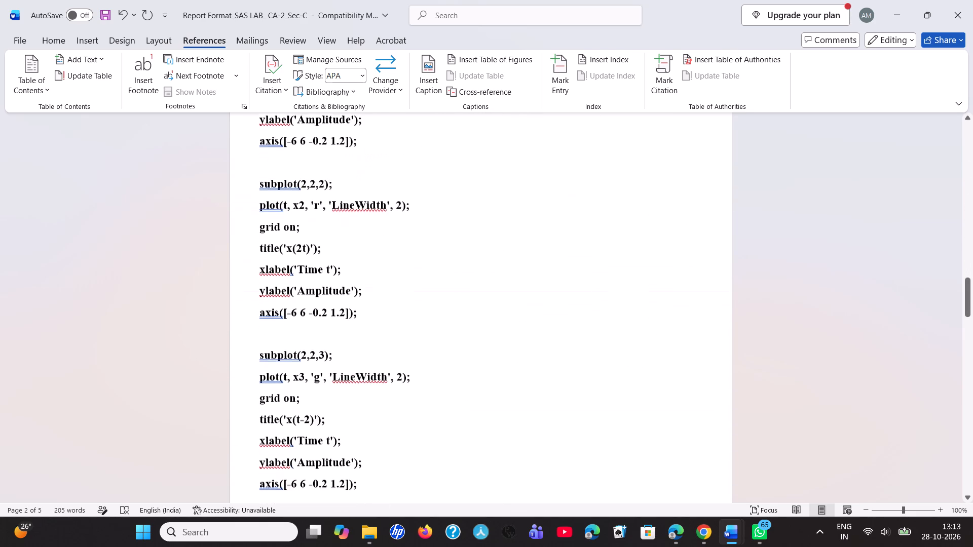
pyautogui.scroll(-2, 549, 161)
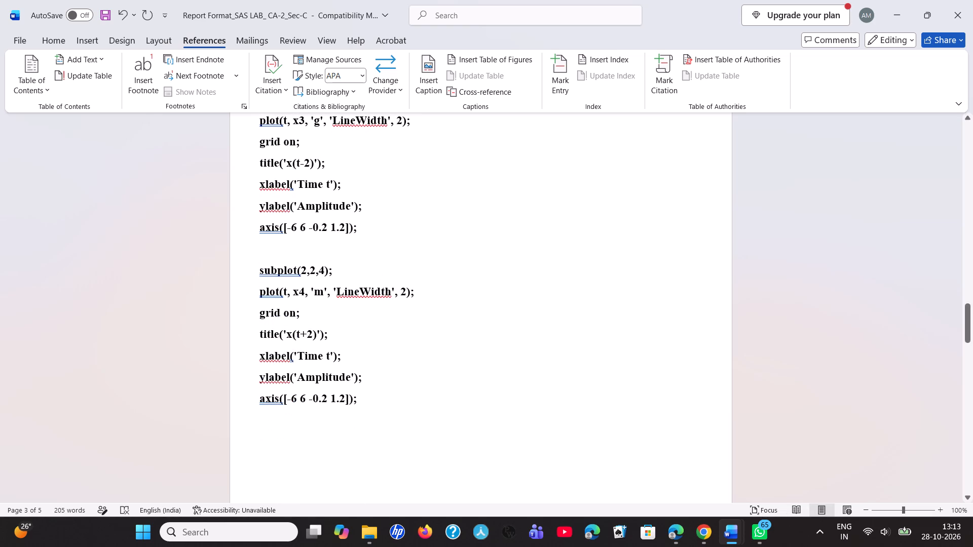
pyautogui.scroll(-3, 587, 394)
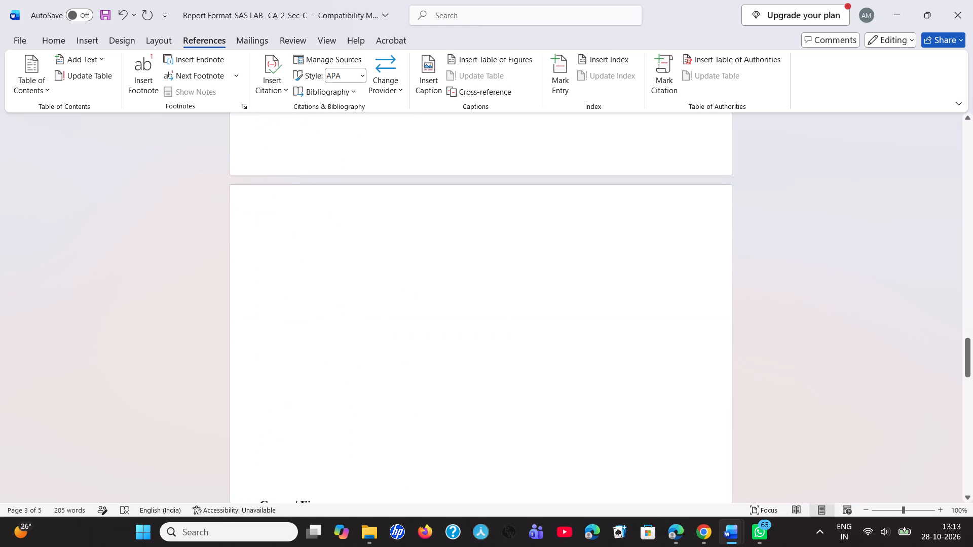
pyautogui.scroll(3, 531, 385)
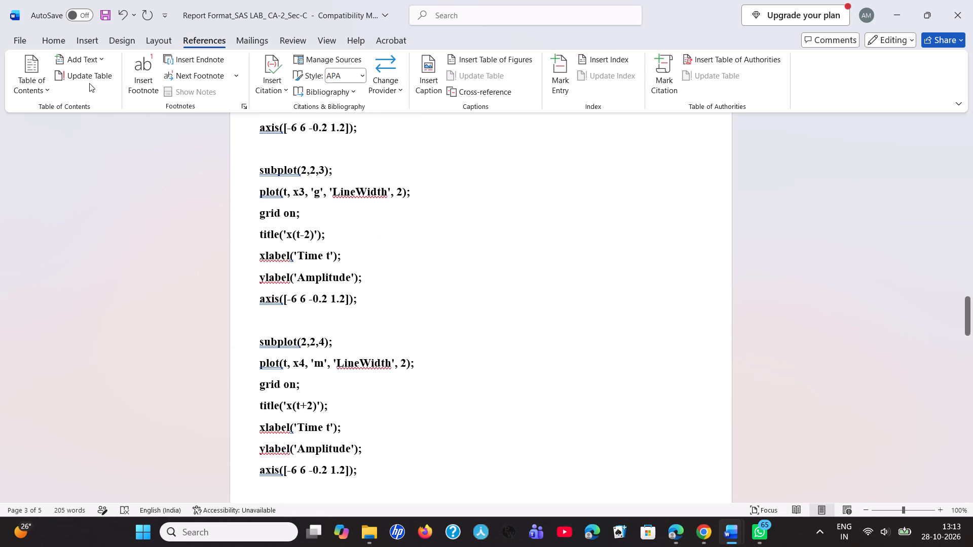
# Save a copy of the report in the Downloads folder as Word Document "Report Format_SAS LAB_ CA-2_Sec-C NEW", accepting the upgrade to the newest file format.
pyautogui.click(21, 33)
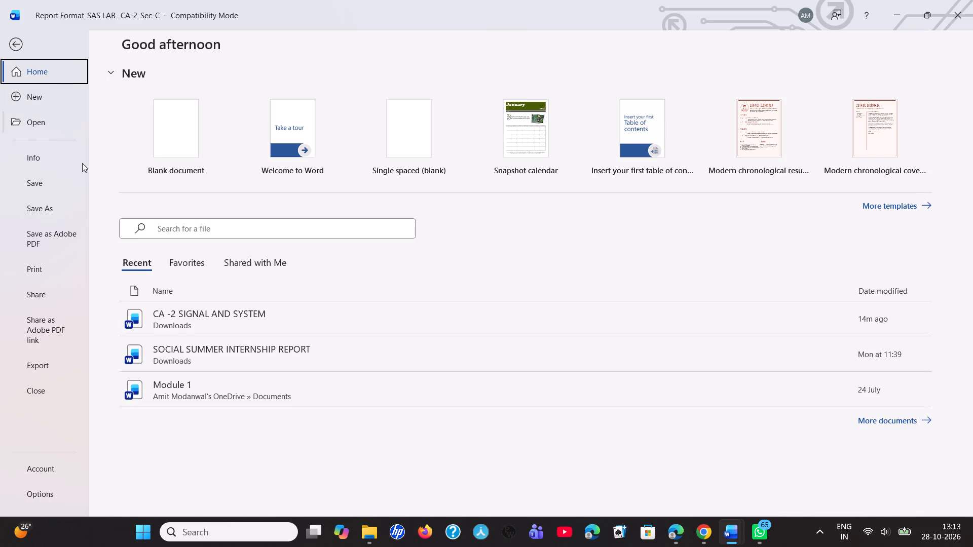
pyautogui.click(53, 202)
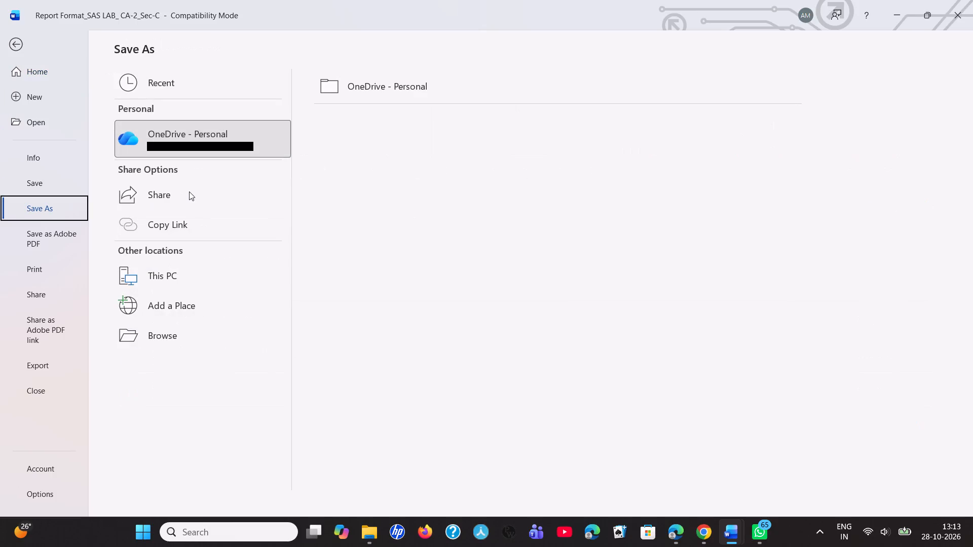
pyautogui.click(211, 260)
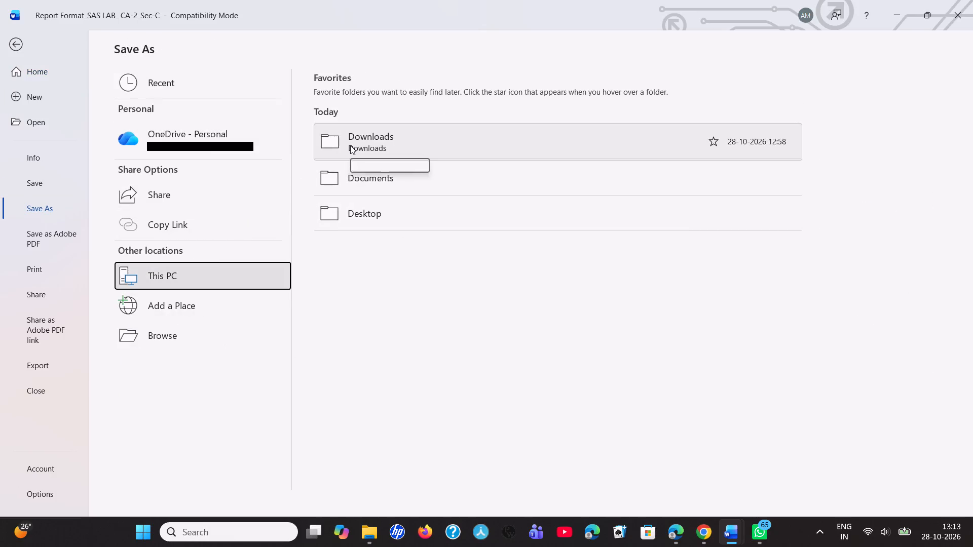
pyautogui.click(350, 145)
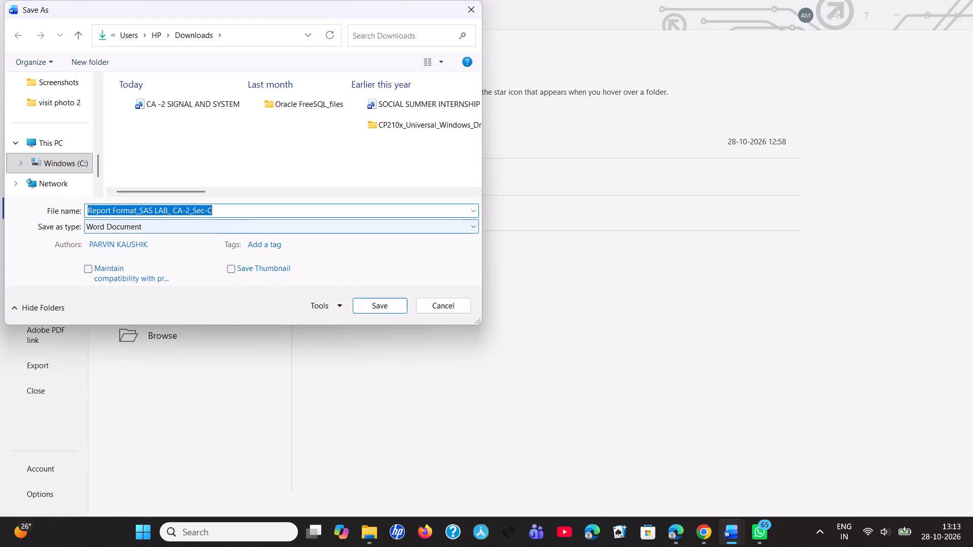
pyautogui.click(239, 215)
pyautogui.press('space')
pyautogui.press('space')
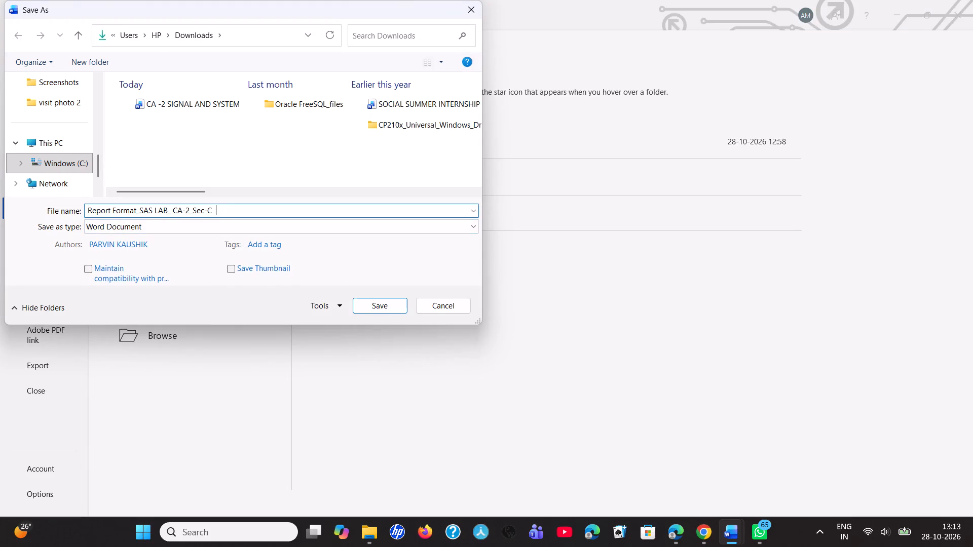
pyautogui.write('NEW')
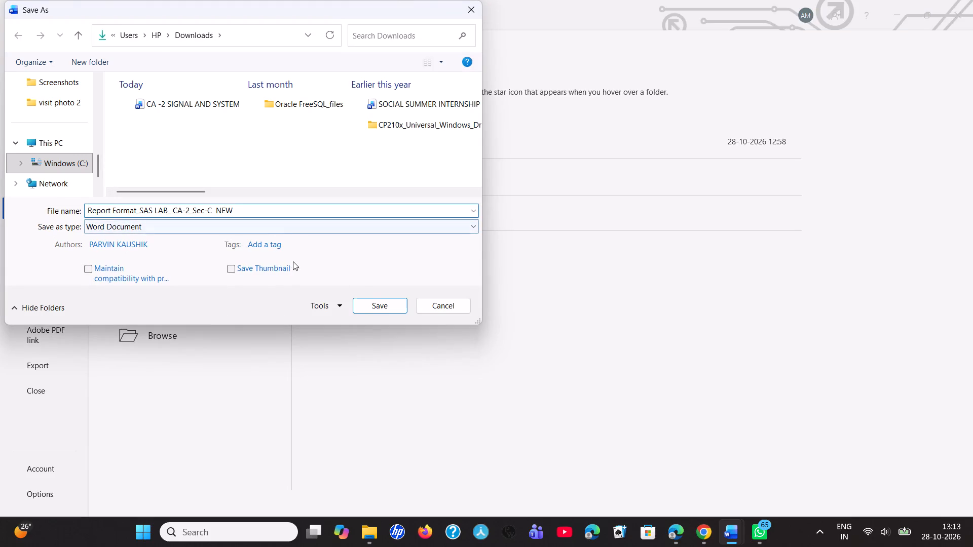
pyautogui.click(372, 307)
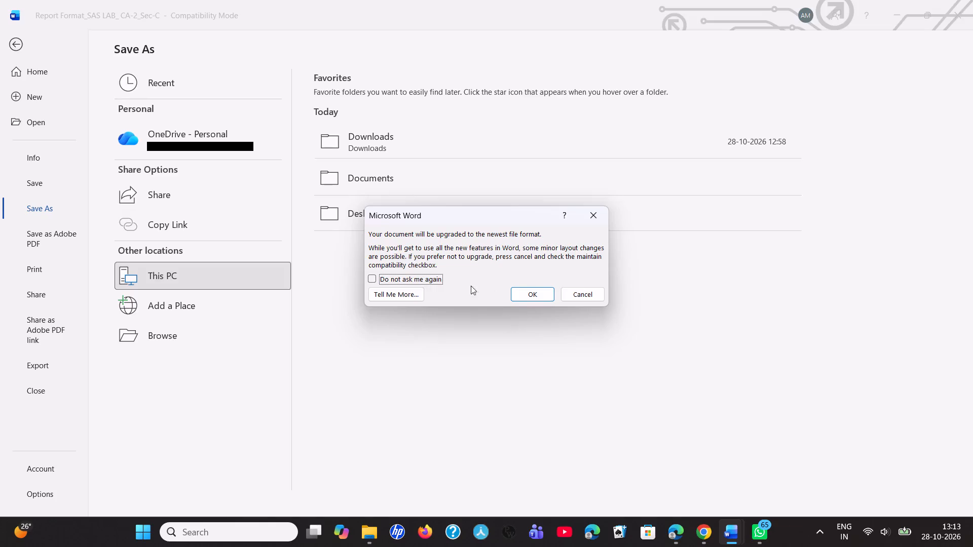
pyautogui.click(537, 298)
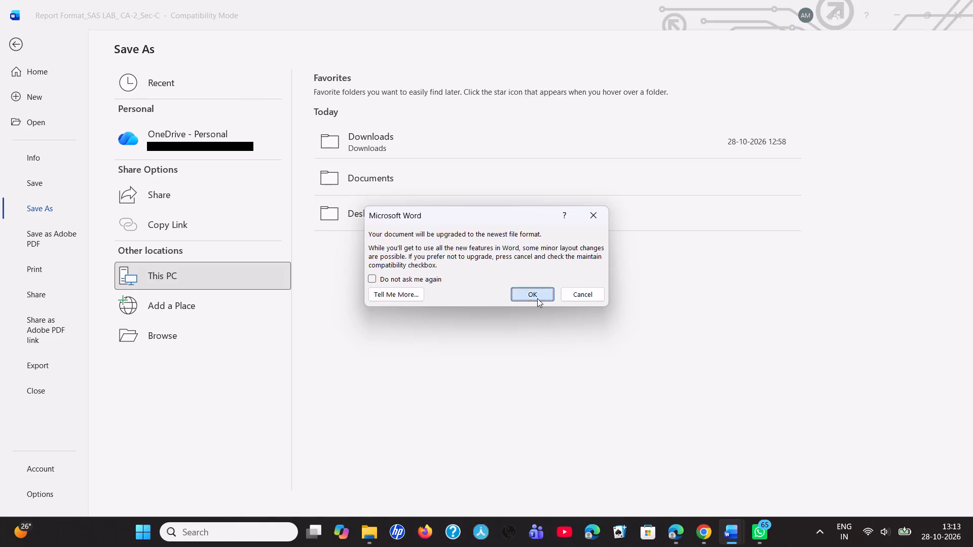
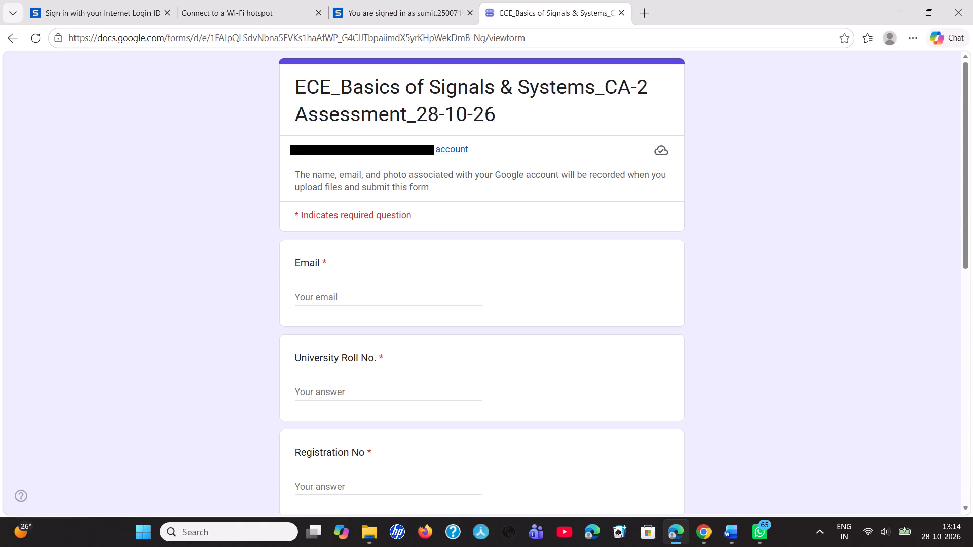
# Copy the signed-in account's email address from the form header into the form's Email field.
pyautogui.moveTo(297, 148); pyautogui.dragTo(317, 150)
pyautogui.moveTo(317, 150); pyautogui.dragTo(403, 159)
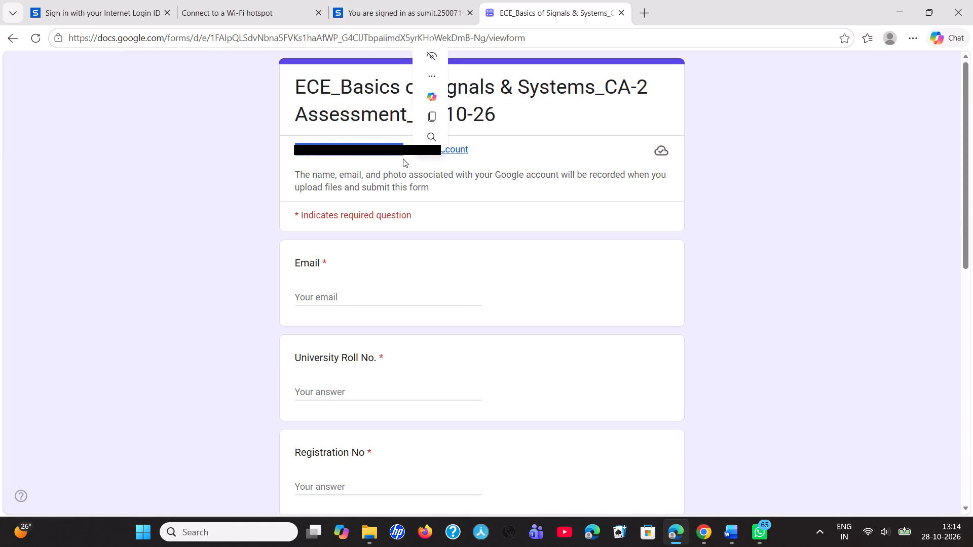
pyautogui.hotkey('ctrl', 'c')
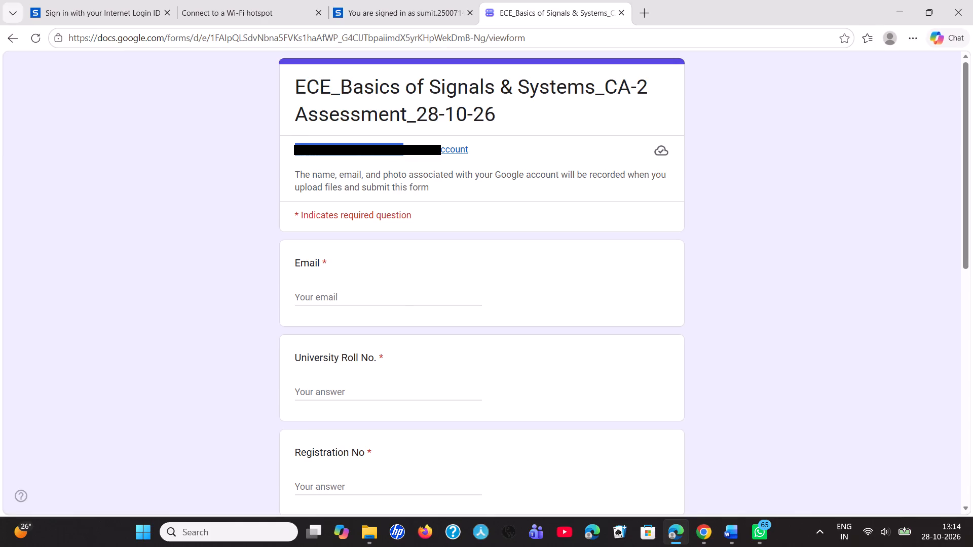
pyautogui.click(363, 290)
pyautogui.hotkey('ctrl', 'v')
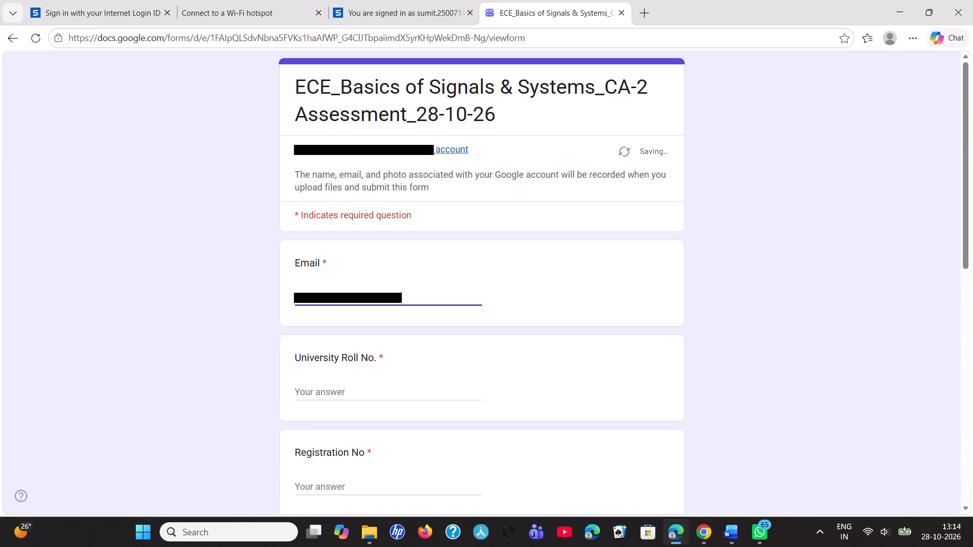
# Start filling in the University Roll No. field with the leading digits of the roll number.
pyautogui.click(371, 386)
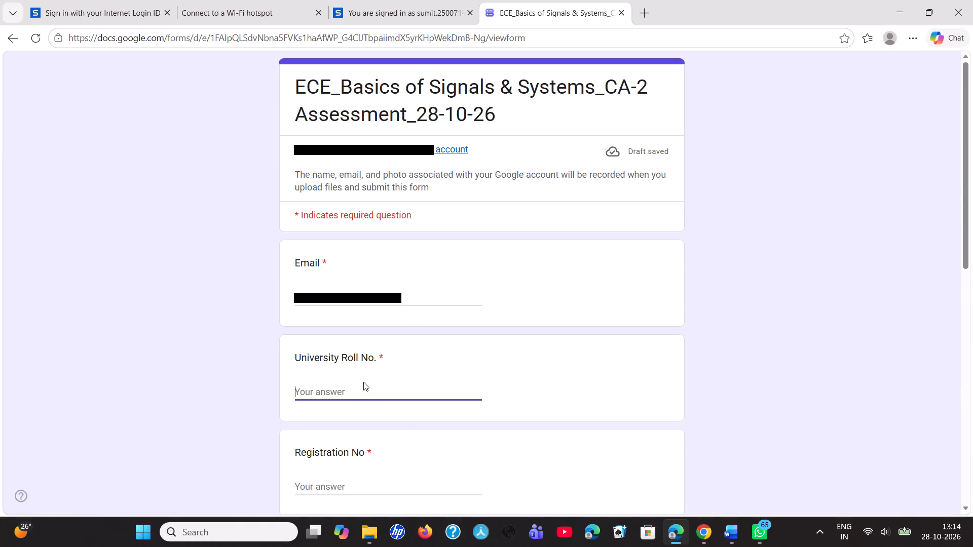
pyautogui.write('250')
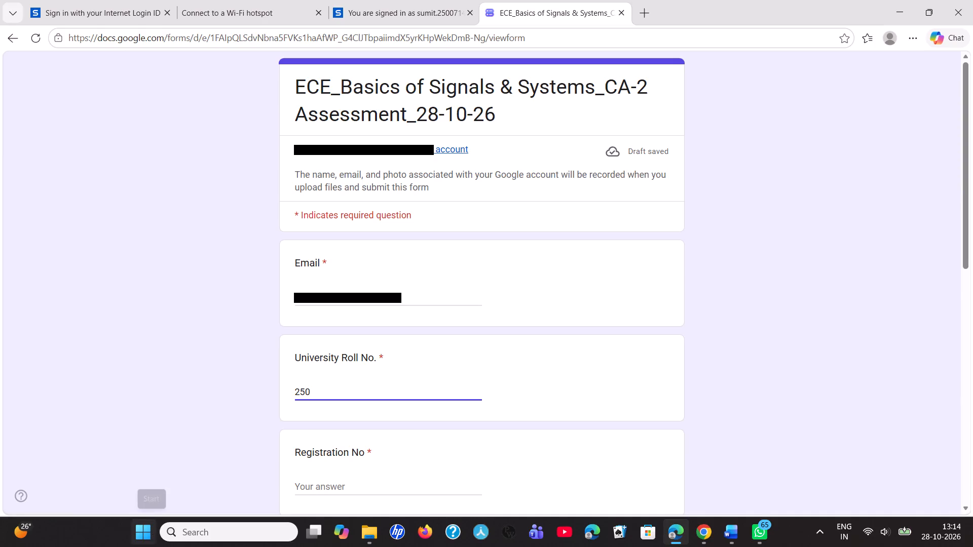
# Switch to the Word report "Report Format_SAS LAB_ CA-2_Sec-C NEW" and go back to its cover page.
pyautogui.click(720, 528)
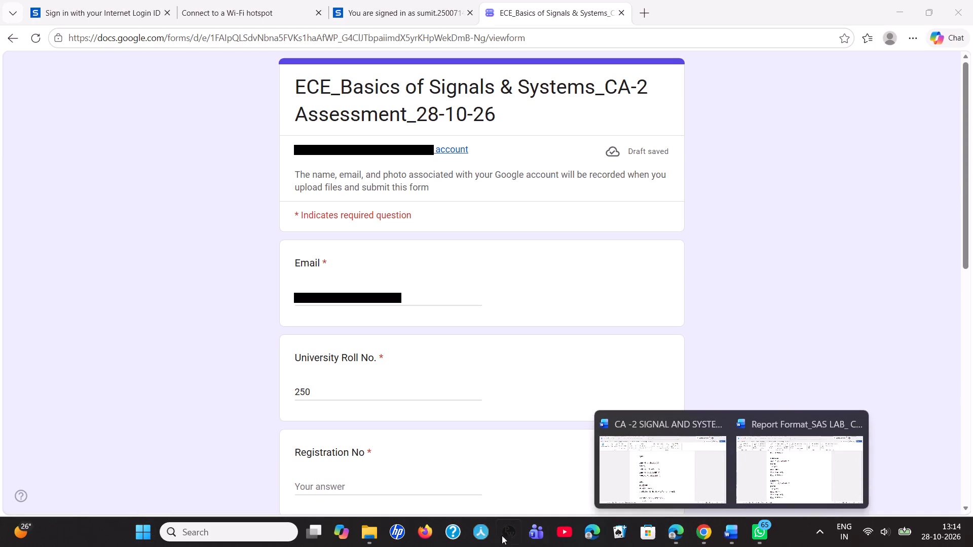
pyautogui.click(381, 533)
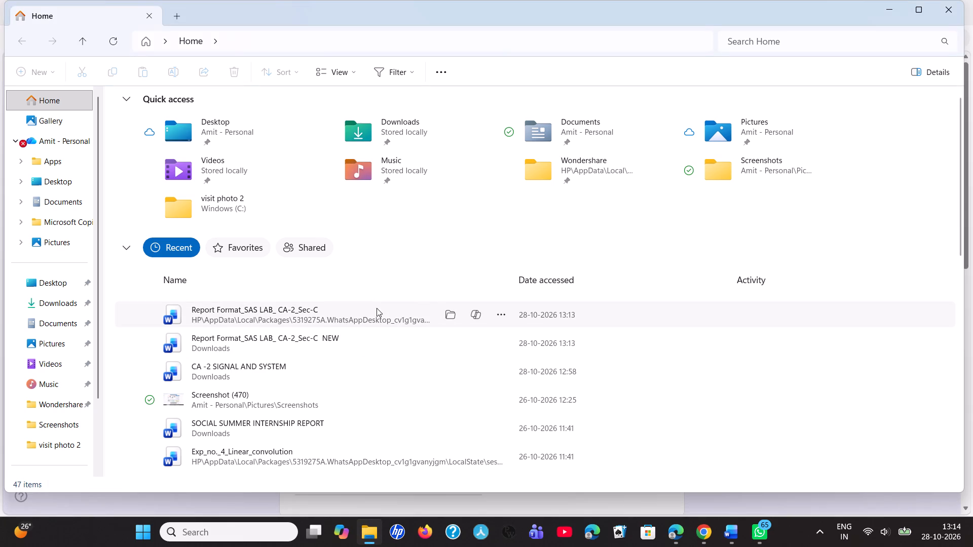
pyautogui.click(724, 543)
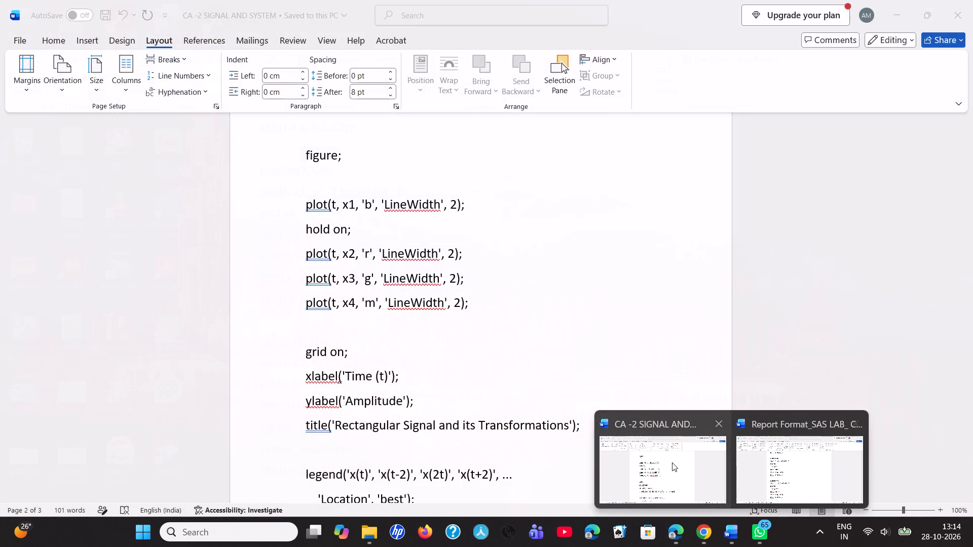
pyautogui.click(751, 462)
pyautogui.scroll(6, 552, 361)
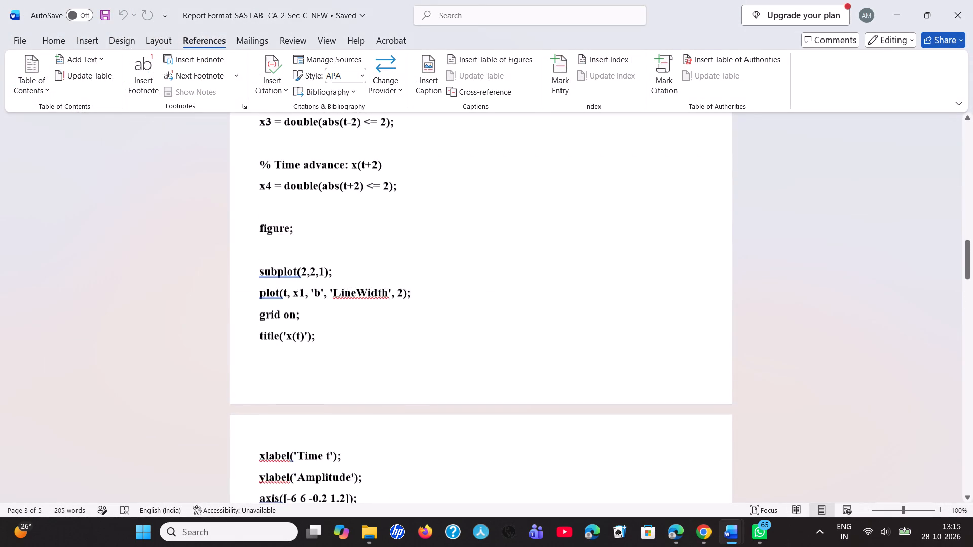
pyautogui.scroll(4, 552, 361)
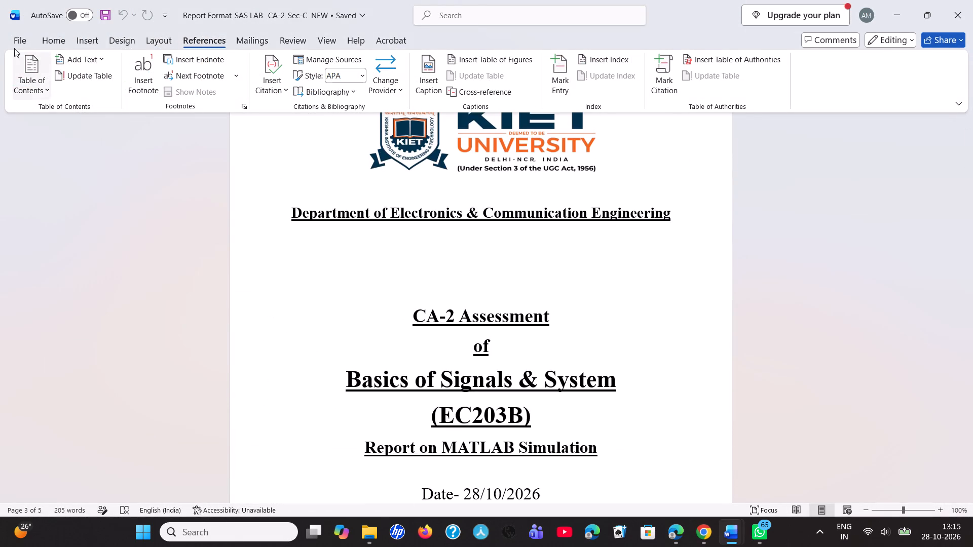
# Export the report as a standard-quality PDF named "Report Format_SAS LAB_ CA-2_Sec-C NEW pdf" in the Downloads folder, without using Adobe's converter.
pyautogui.click(21, 33)
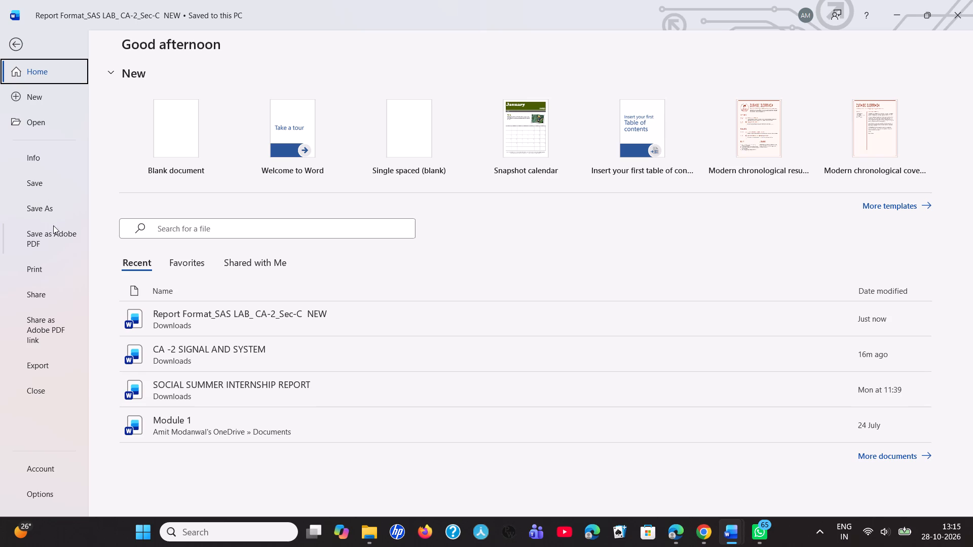
pyautogui.click(56, 240)
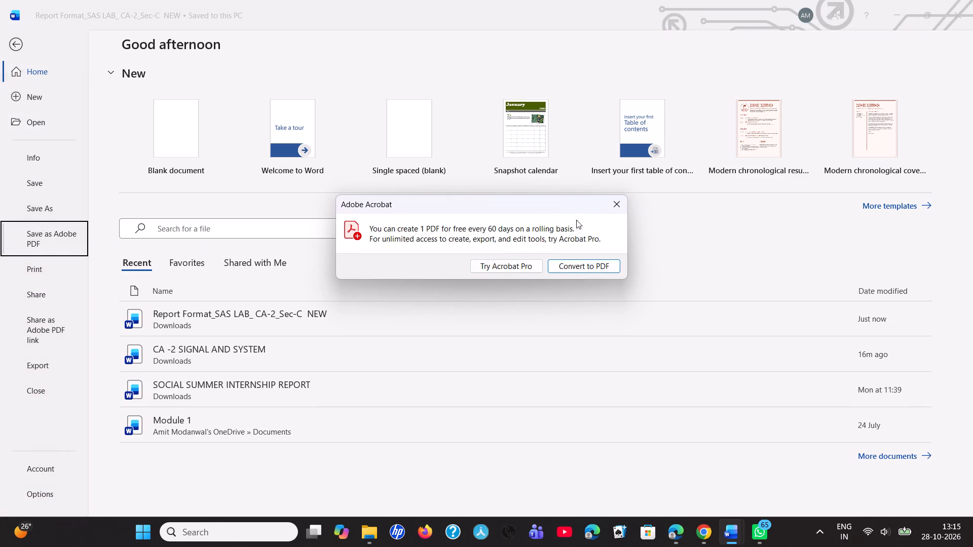
pyautogui.click(611, 206)
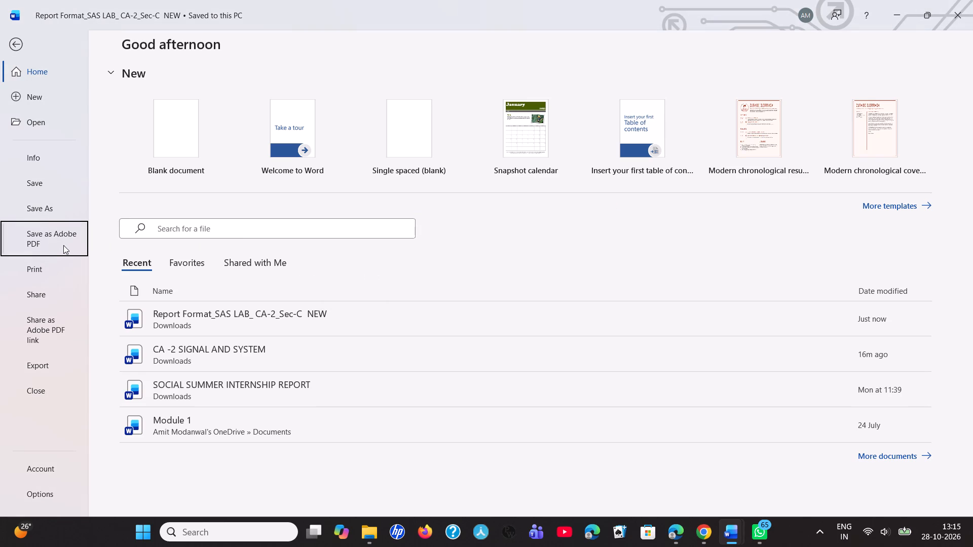
pyautogui.click(39, 359)
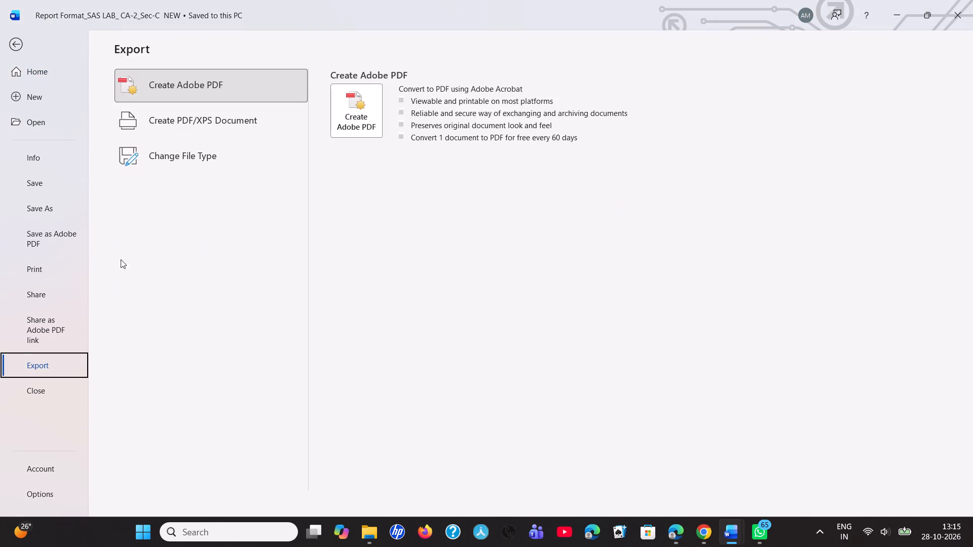
pyautogui.click(216, 118)
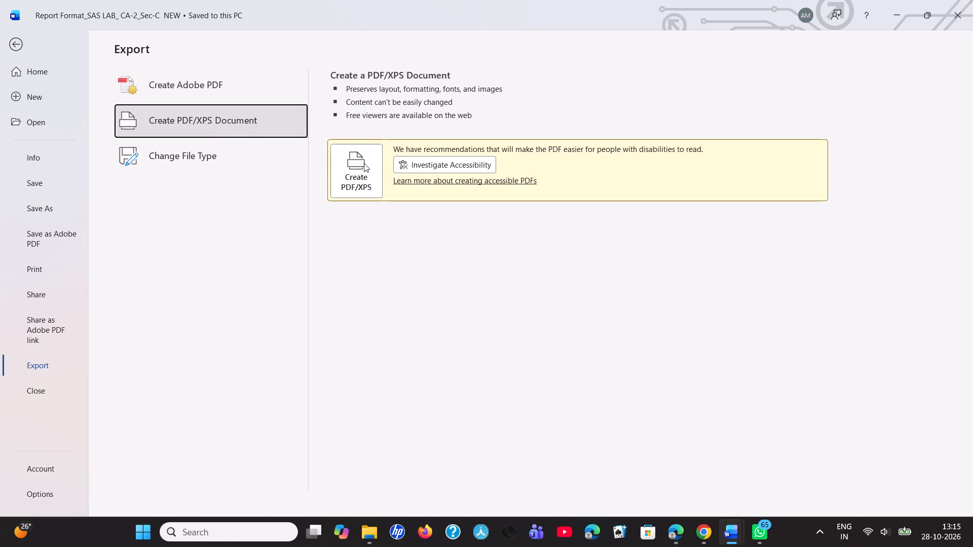
pyautogui.click(364, 163)
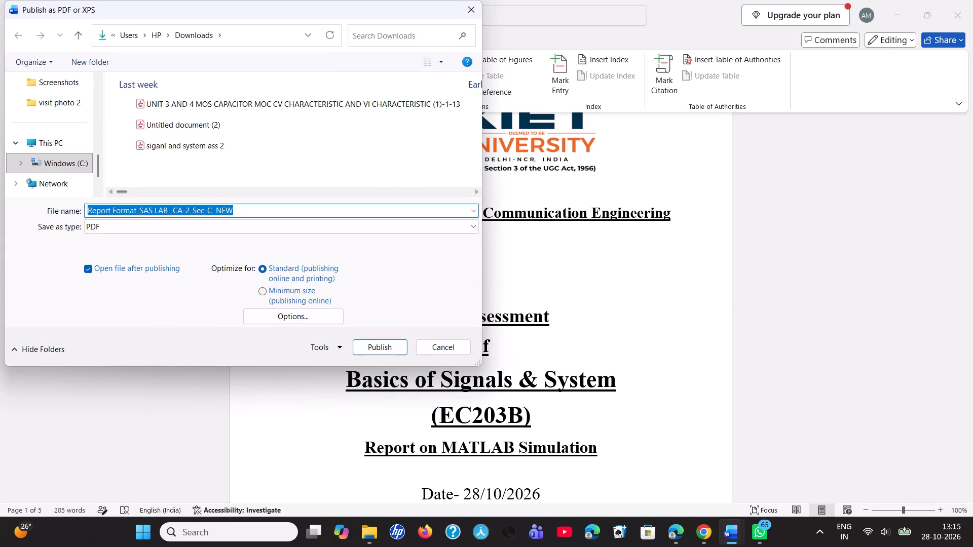
pyautogui.click(251, 211)
pyautogui.press('space')
pyautogui.write('pdf')
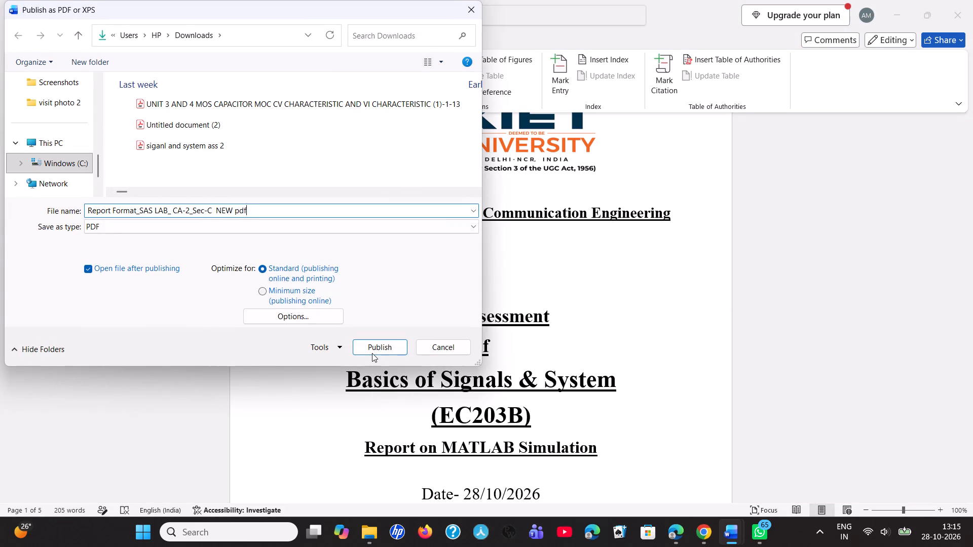
pyautogui.click(372, 353)
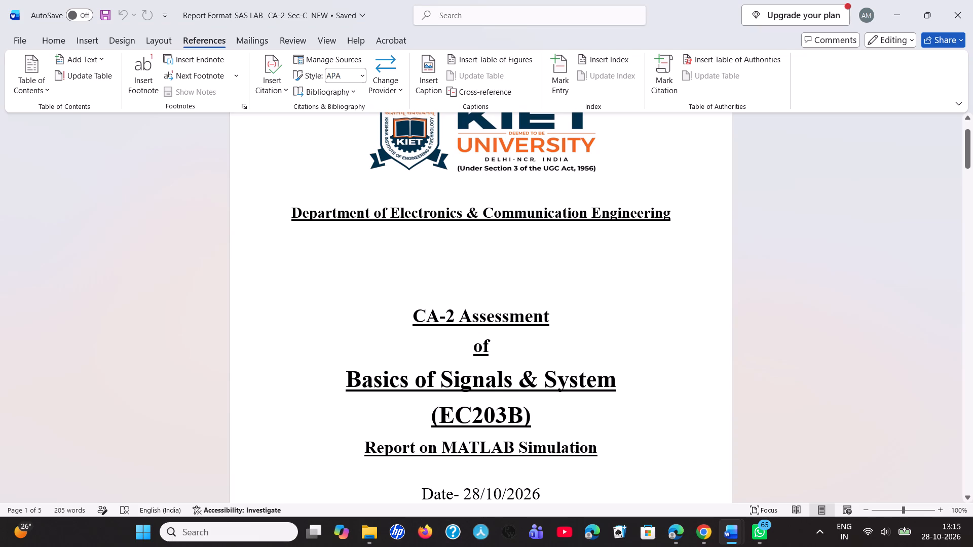
# Look through the report from the cover page past the MATLAB code to the output plots.
pyautogui.scroll(-10, 477, 461)
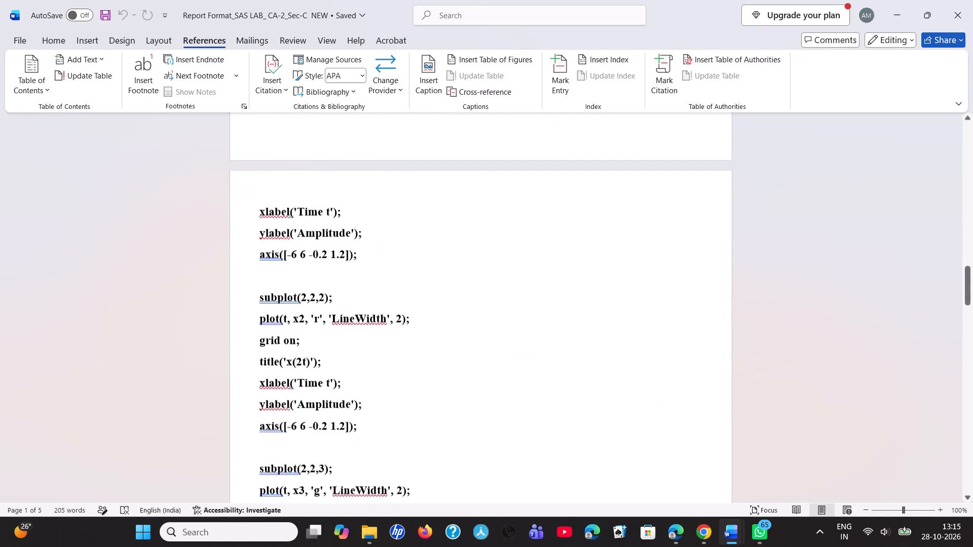
pyautogui.scroll(-7, 477, 461)
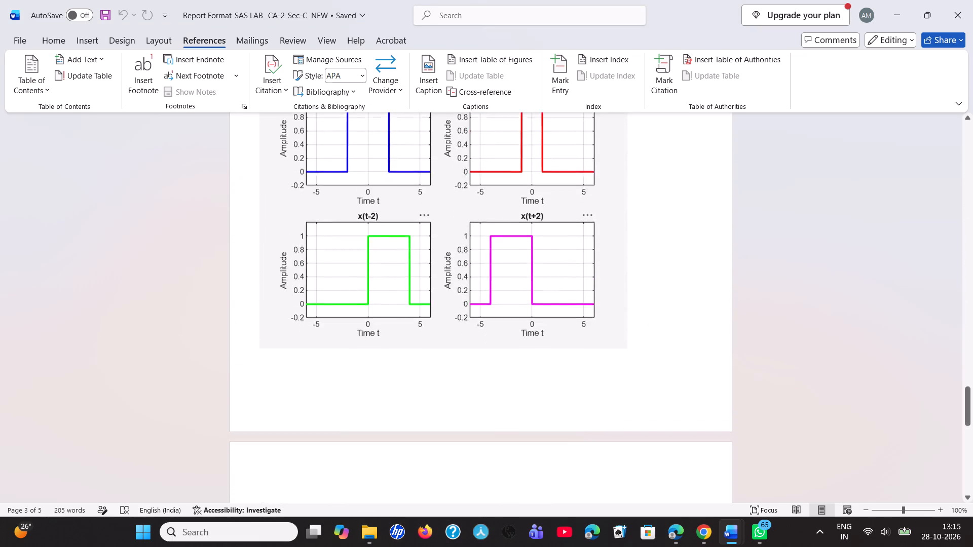
# Minimize the exported PDF's Acrobat window and switch to the File Explorer Home window.
pyautogui.scroll(-1, 477, 461)
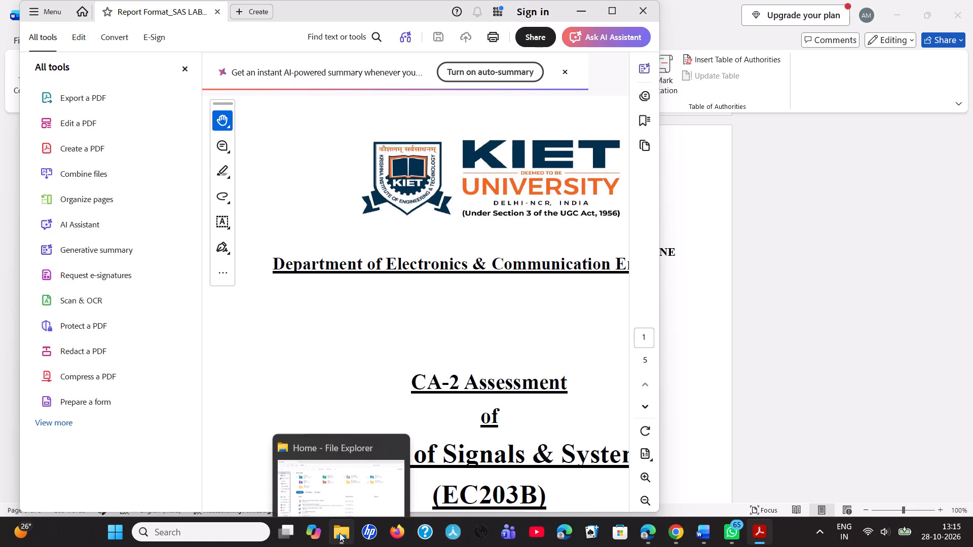
pyautogui.click(582, 9)
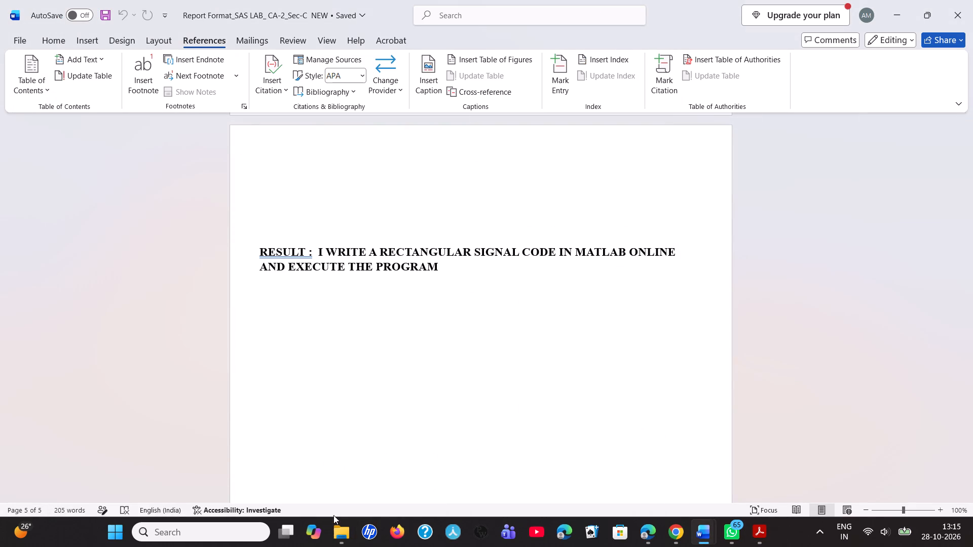
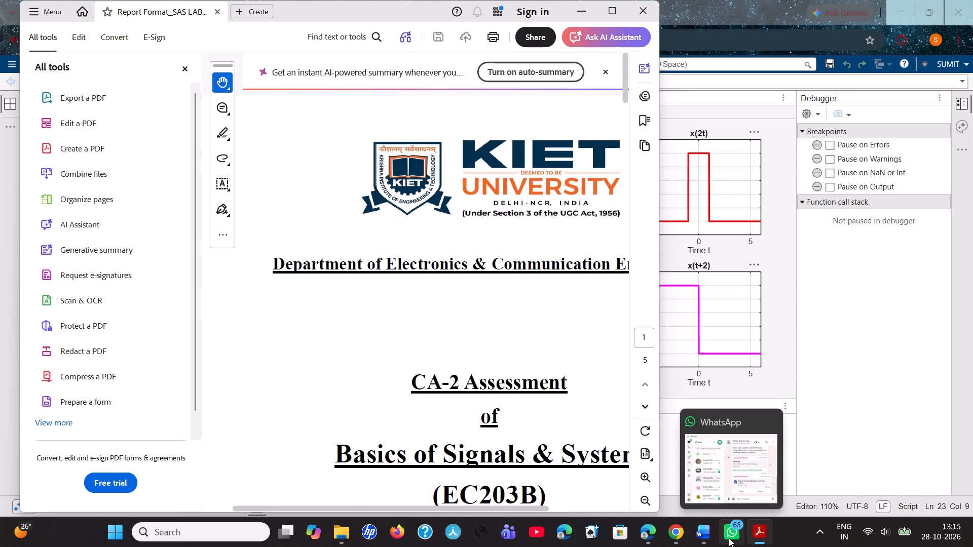
pyautogui.click(715, 535)
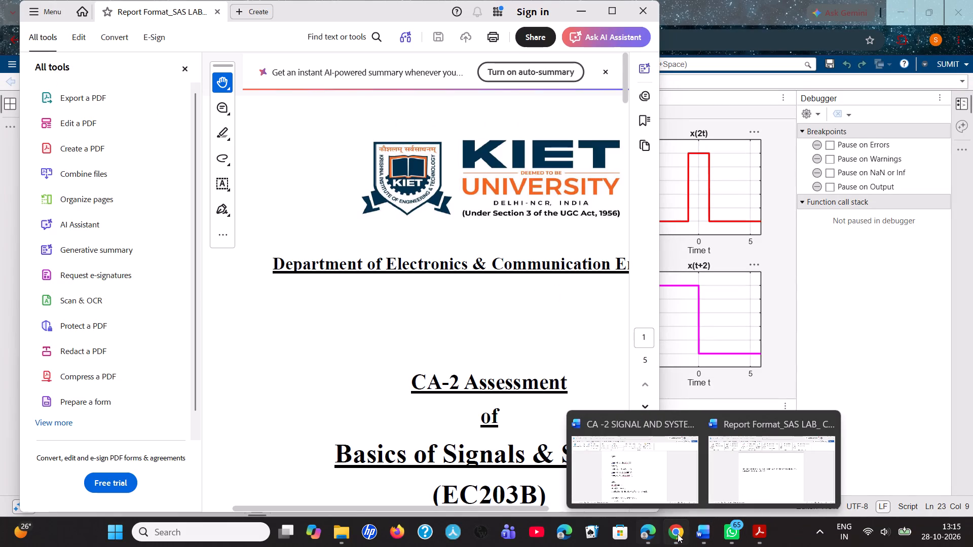
pyautogui.click(652, 535)
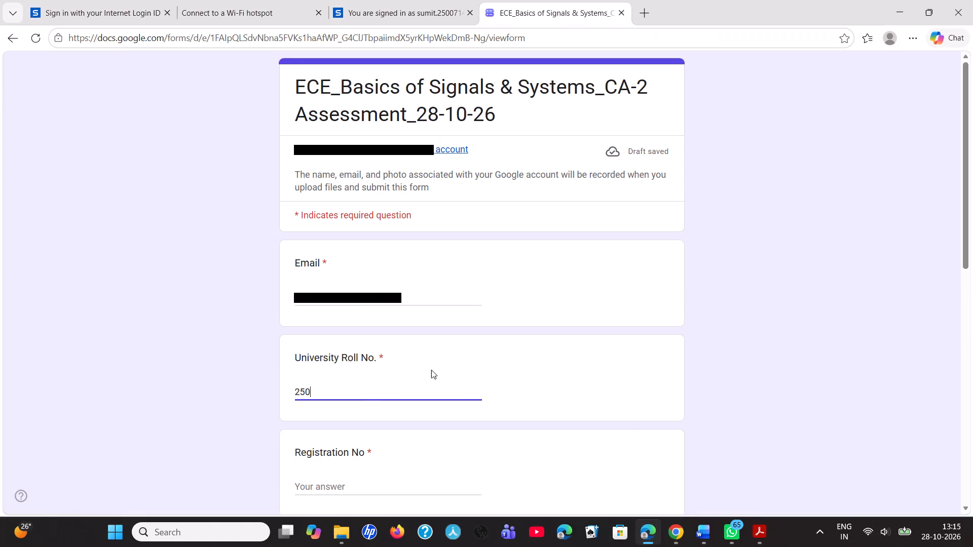
# Complete the University Roll No. field with the remaining digits of the student's roll number.
pyautogui.click(395, 382)
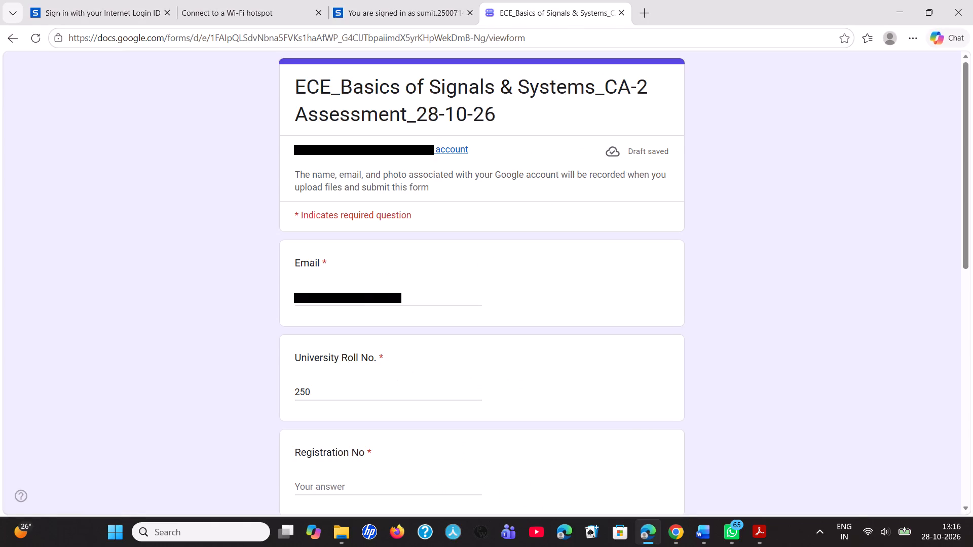
pyautogui.click(383, 384)
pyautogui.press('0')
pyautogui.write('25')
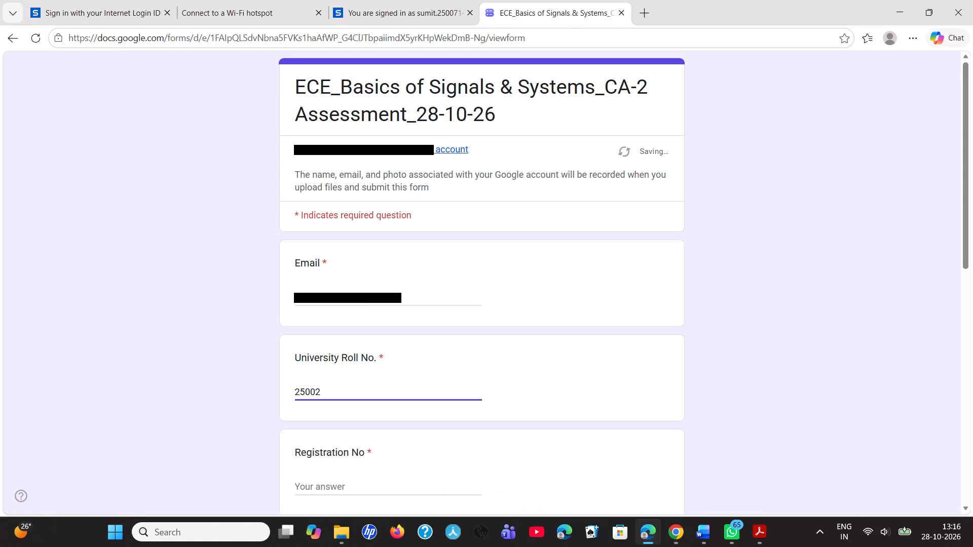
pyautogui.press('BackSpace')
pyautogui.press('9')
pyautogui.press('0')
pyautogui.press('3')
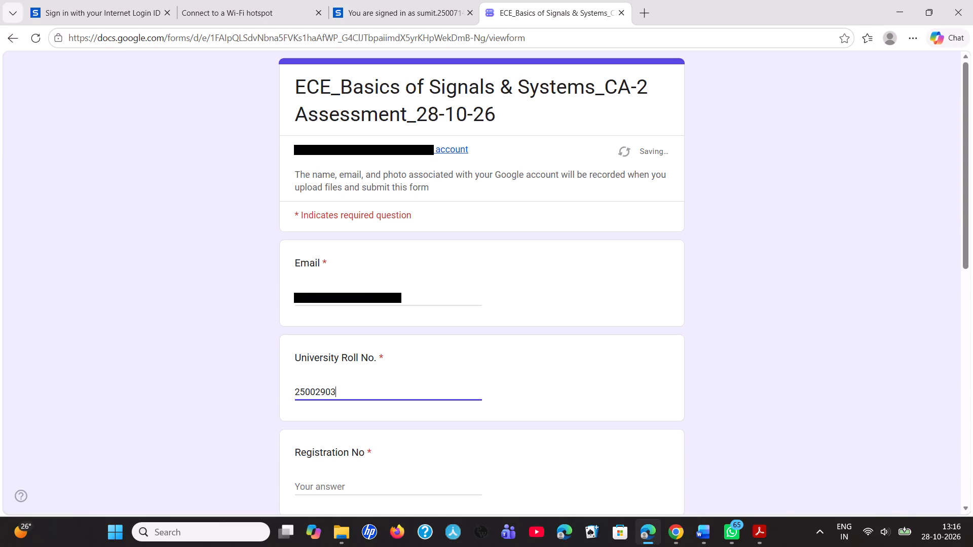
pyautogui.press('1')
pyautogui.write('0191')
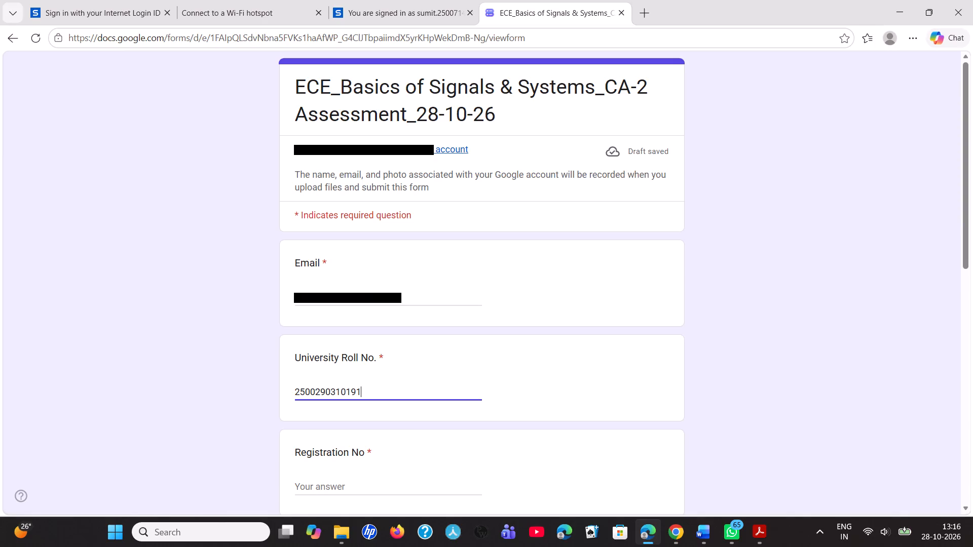
# Enter the student's registration number in the Registration No field.
pyautogui.click(369, 486)
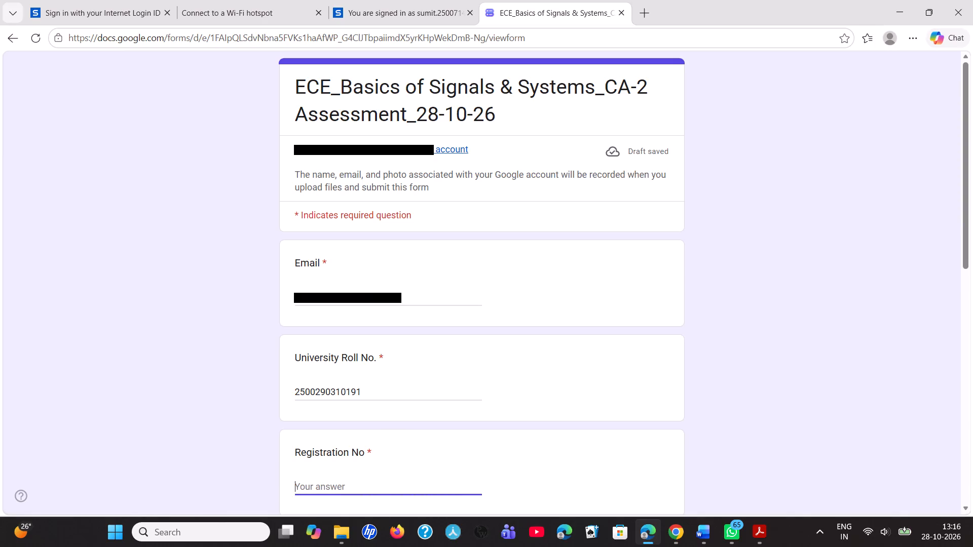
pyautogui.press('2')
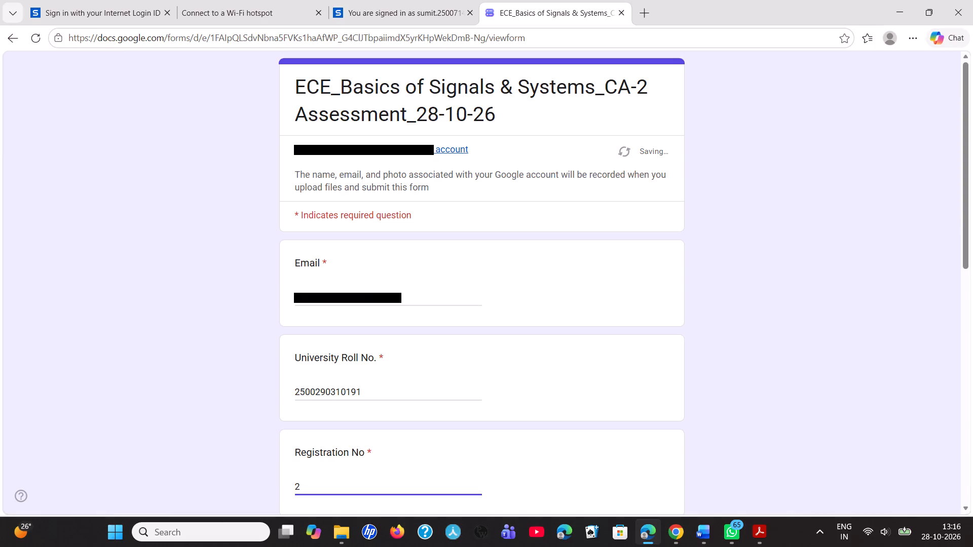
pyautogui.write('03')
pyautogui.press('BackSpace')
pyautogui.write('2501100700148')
# Enter the student's full name in the Name of Student field.
pyautogui.scroll(-1, 369, 486)
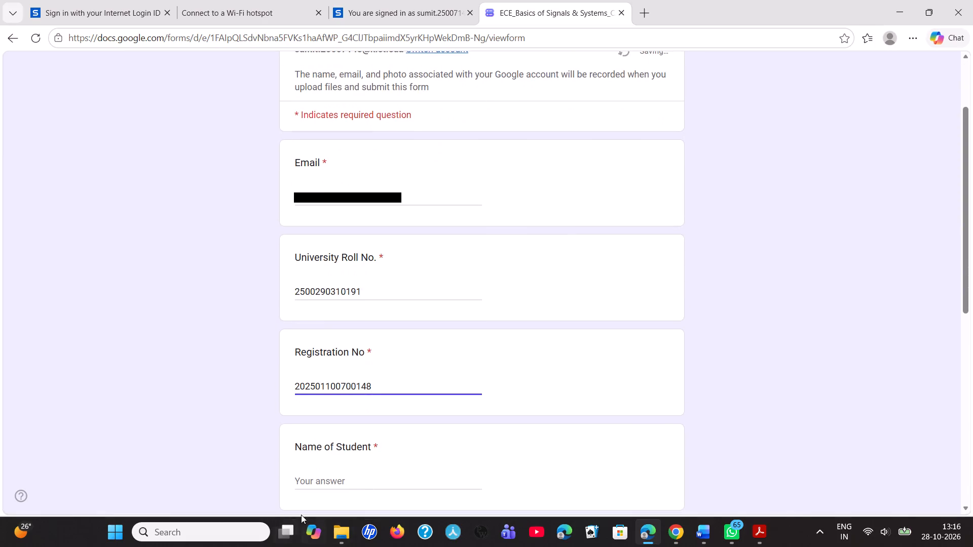
pyautogui.click(326, 482)
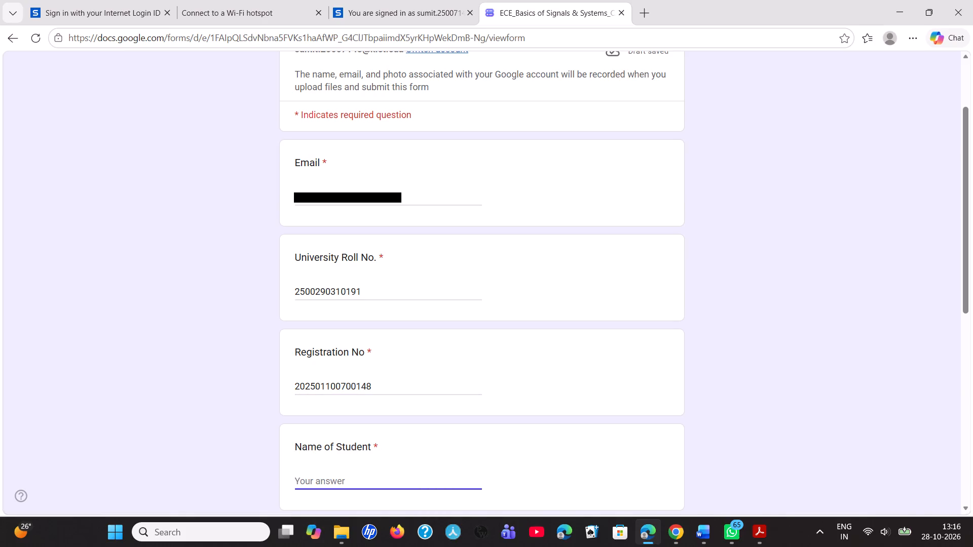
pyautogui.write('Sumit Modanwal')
# Choose semester III and section C in the assessment form.
pyautogui.scroll(-1, 326, 482)
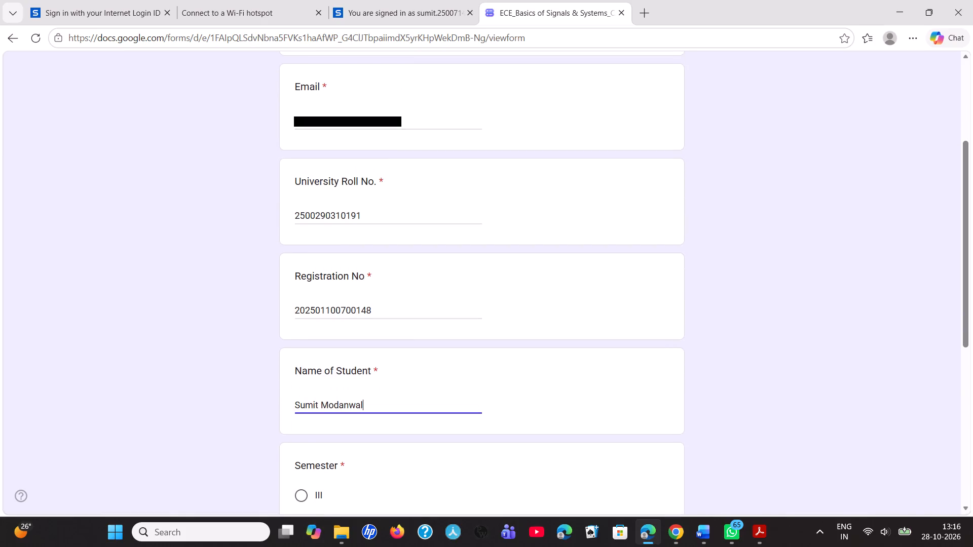
pyautogui.scroll(-1, 391, 488)
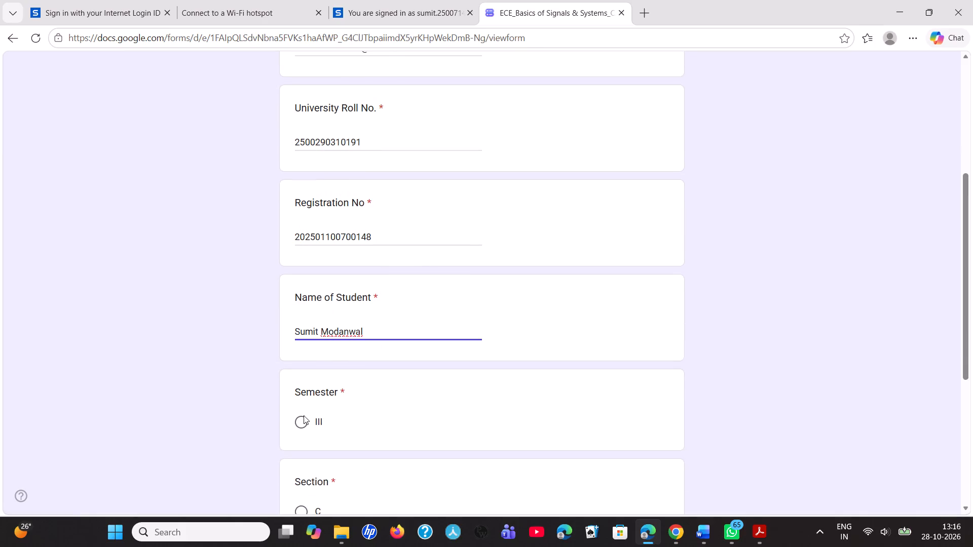
pyautogui.click(303, 417)
pyautogui.scroll(-2, 303, 417)
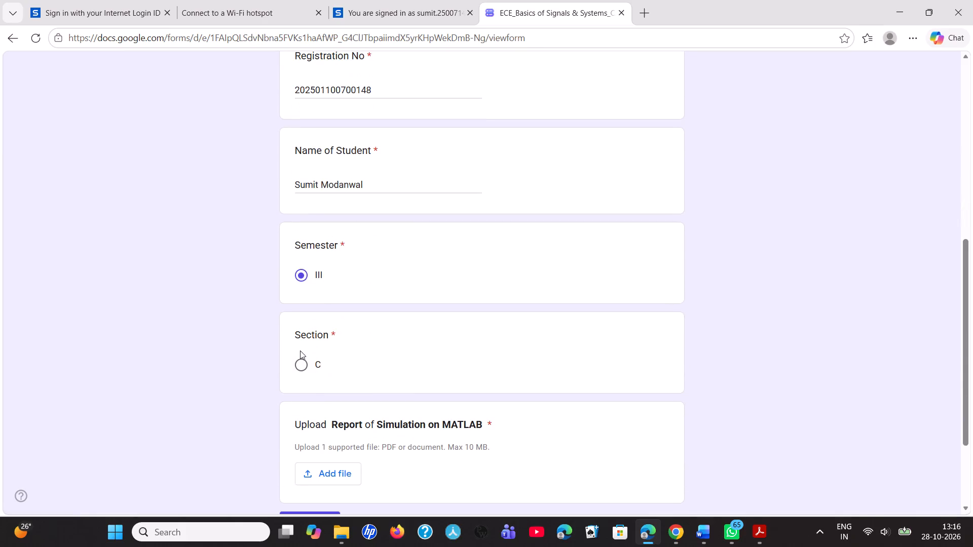
pyautogui.click(300, 350)
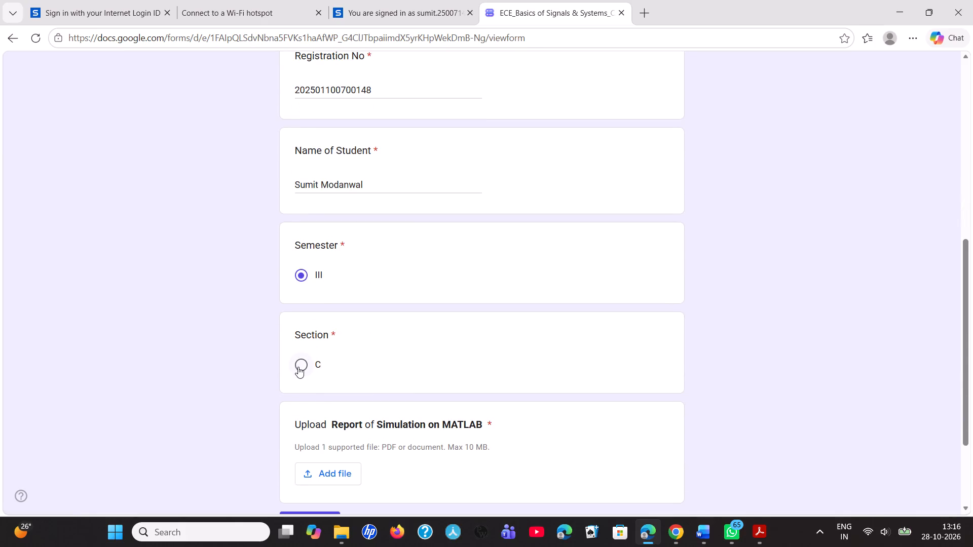
pyautogui.click(297, 367)
# Upload "Report Format_SAS LAB_ CA-2_Sec-C NEW pdf" from Downloads as the Report of Simulation on MATLAB.
pyautogui.scroll(-1, 345, 476)
pyautogui.click(334, 423)
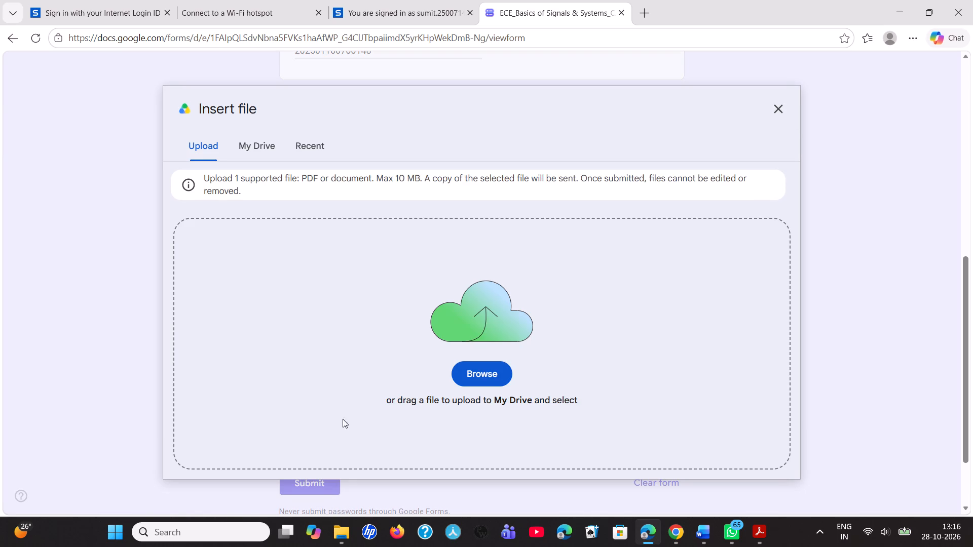
pyautogui.click(476, 383)
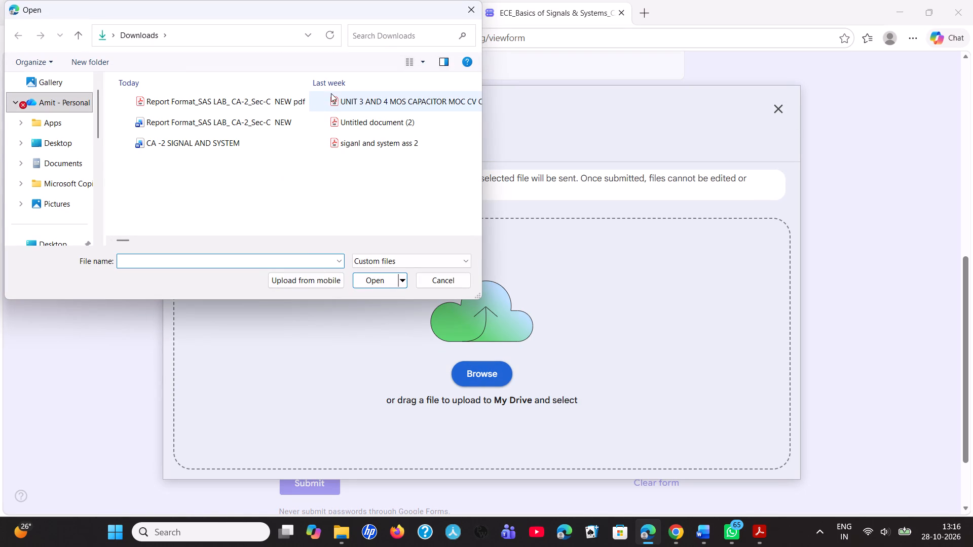
pyautogui.click(276, 97)
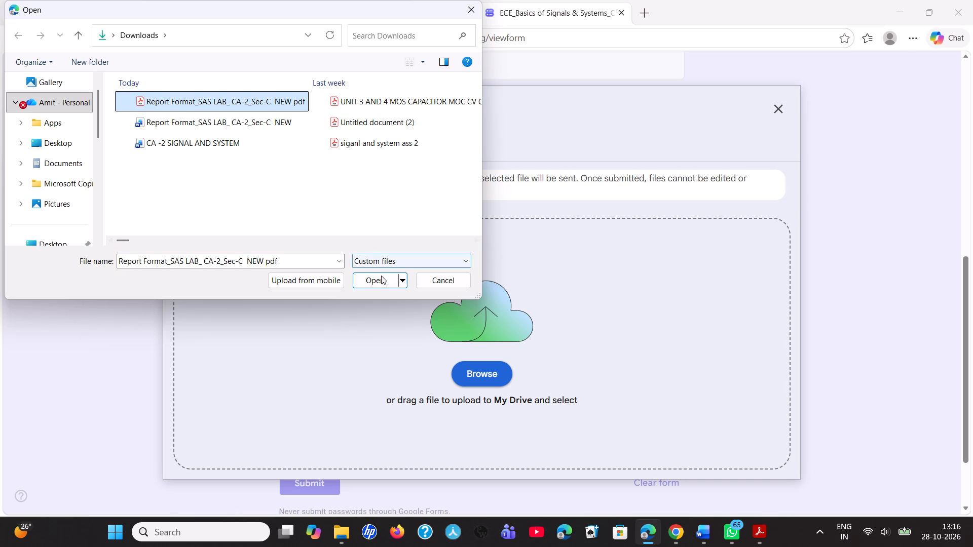
pyautogui.click(378, 281)
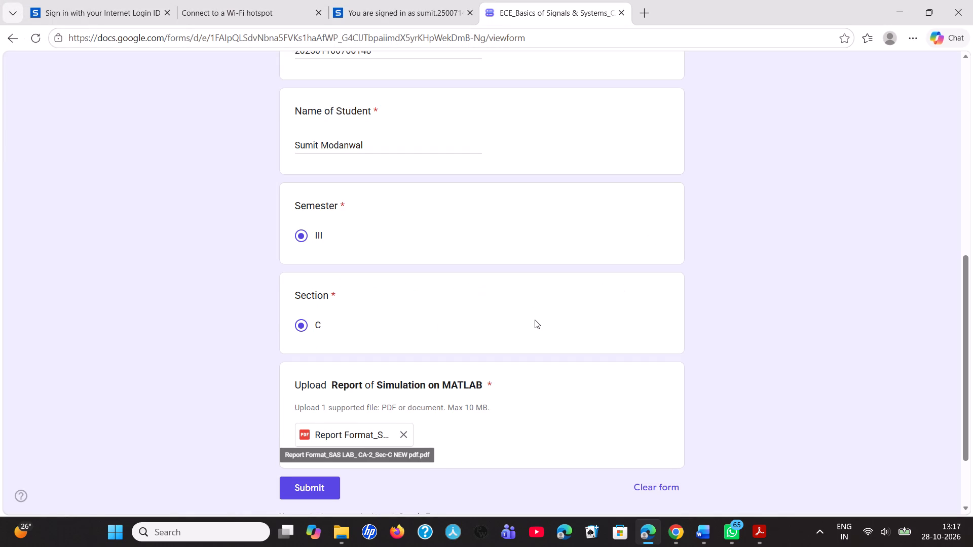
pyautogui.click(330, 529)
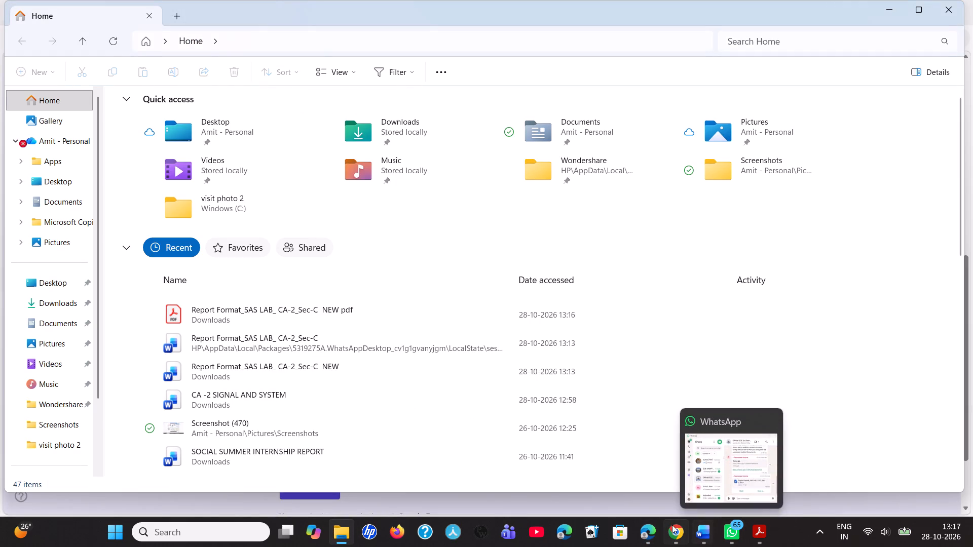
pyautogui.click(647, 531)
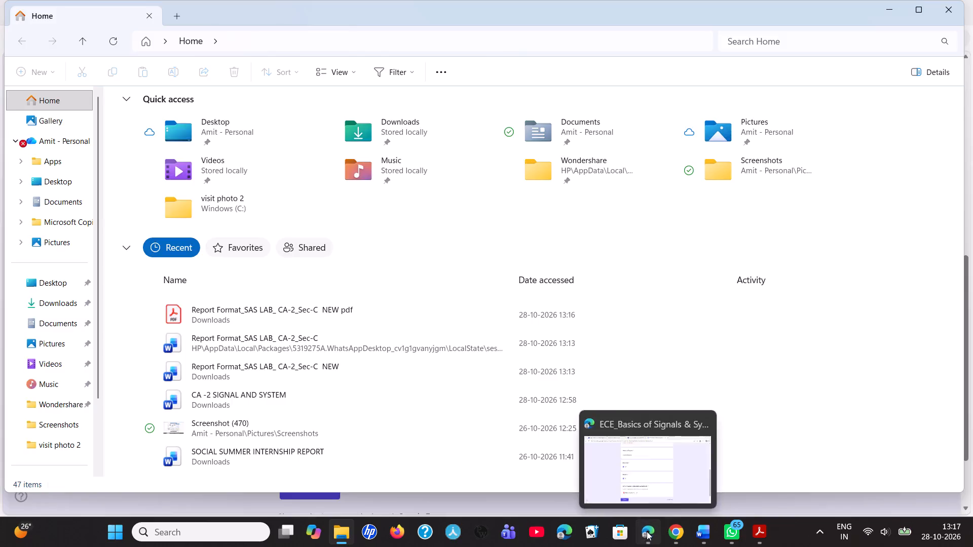
# Review all the answers and the attached report in the form, from the email field through the file upload.
pyautogui.scroll(1, 478, 327)
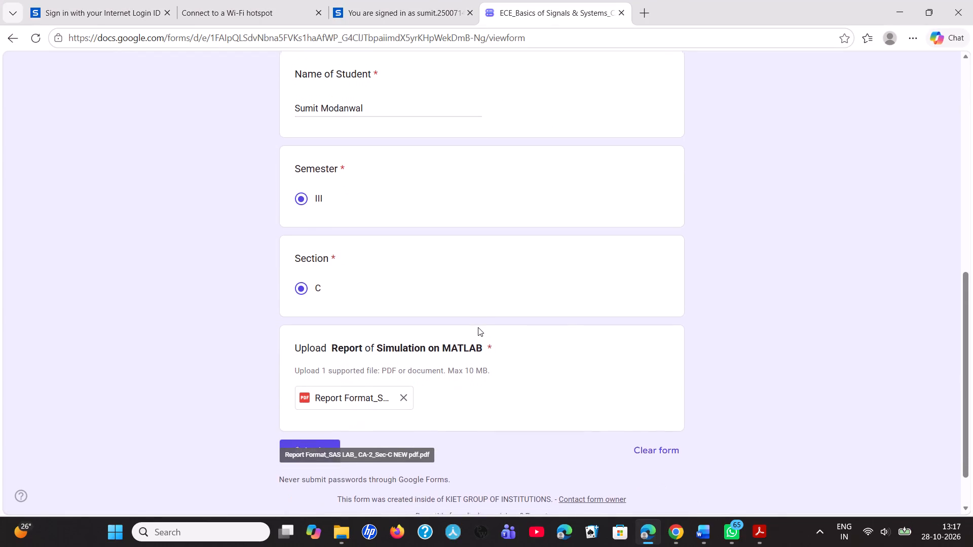
pyautogui.scroll(2, 478, 327)
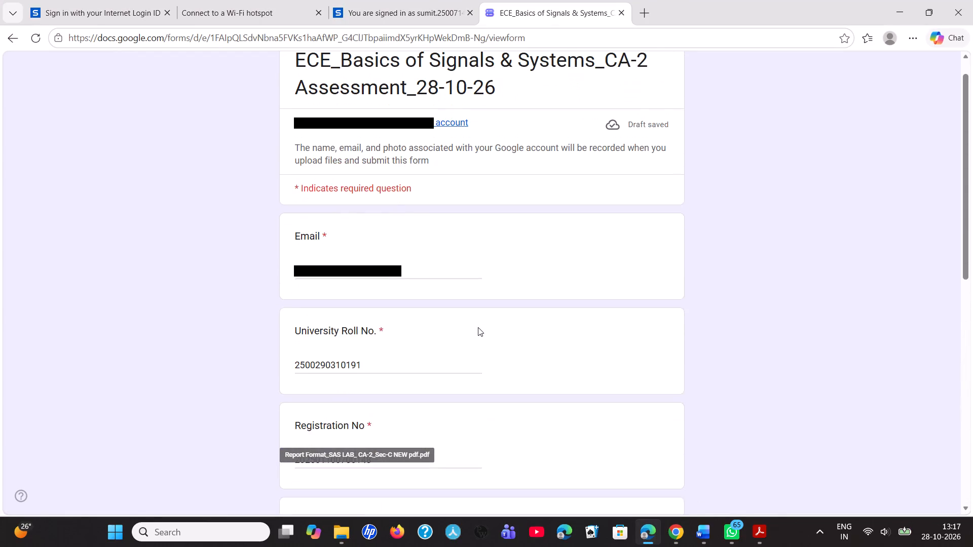
pyautogui.scroll(1, 478, 327)
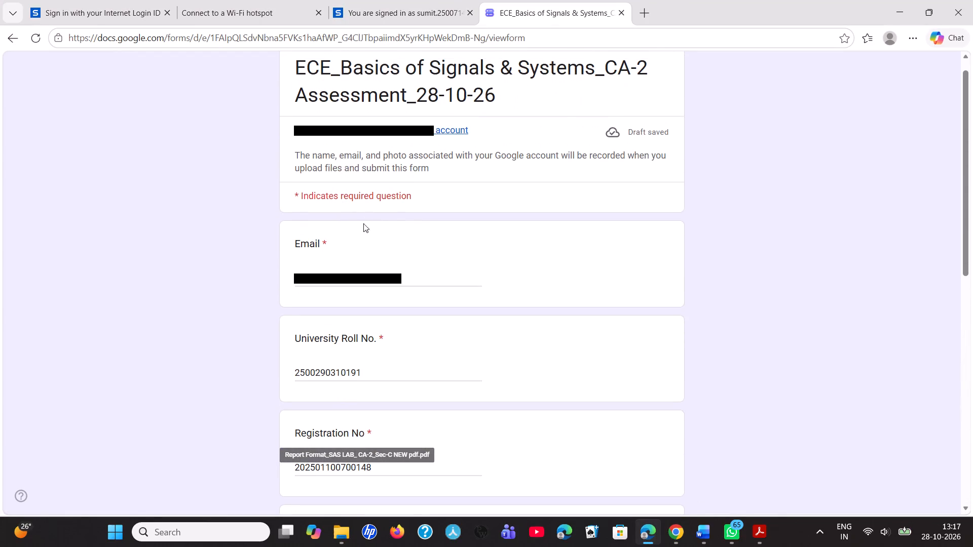
pyautogui.scroll(-3, 362, 252)
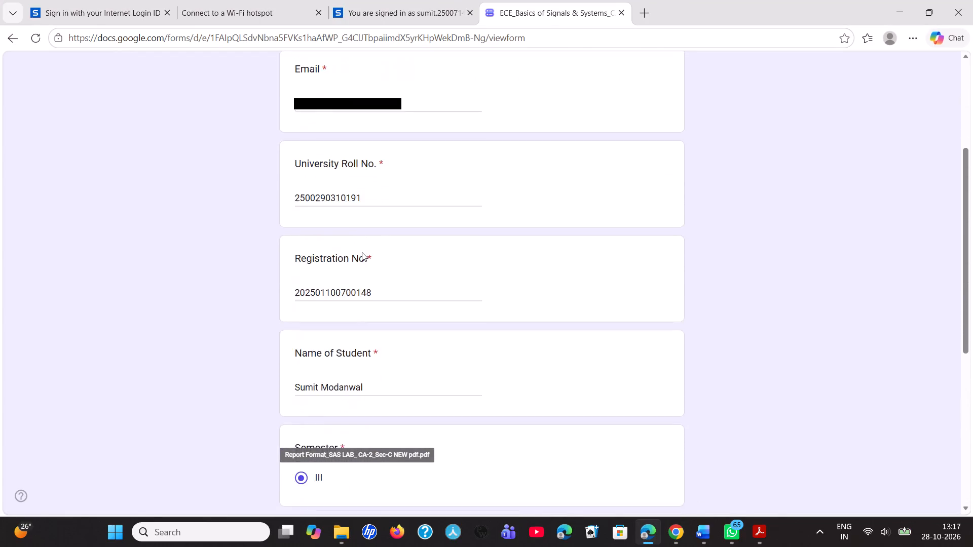
pyautogui.scroll(-1, 362, 252)
pyautogui.scroll(-2, 330, 338)
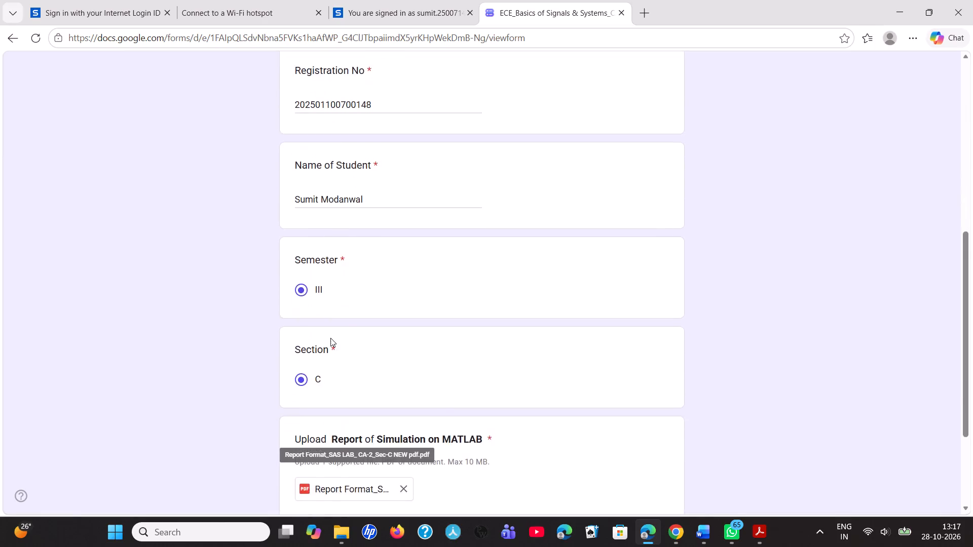
pyautogui.scroll(-2, 330, 338)
pyautogui.scroll(-1, 320, 390)
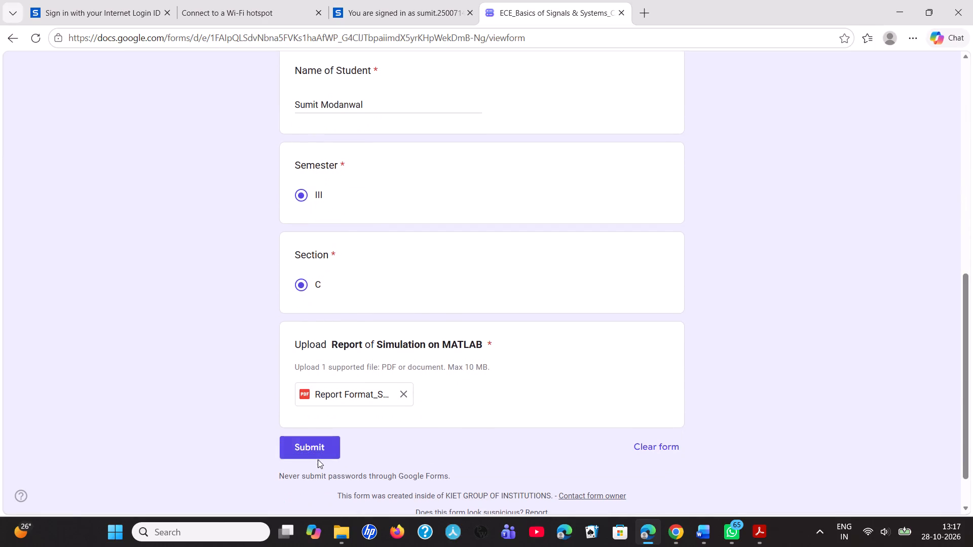
# Try to submit the completed CA-2 assessment form.
pyautogui.click(319, 455)
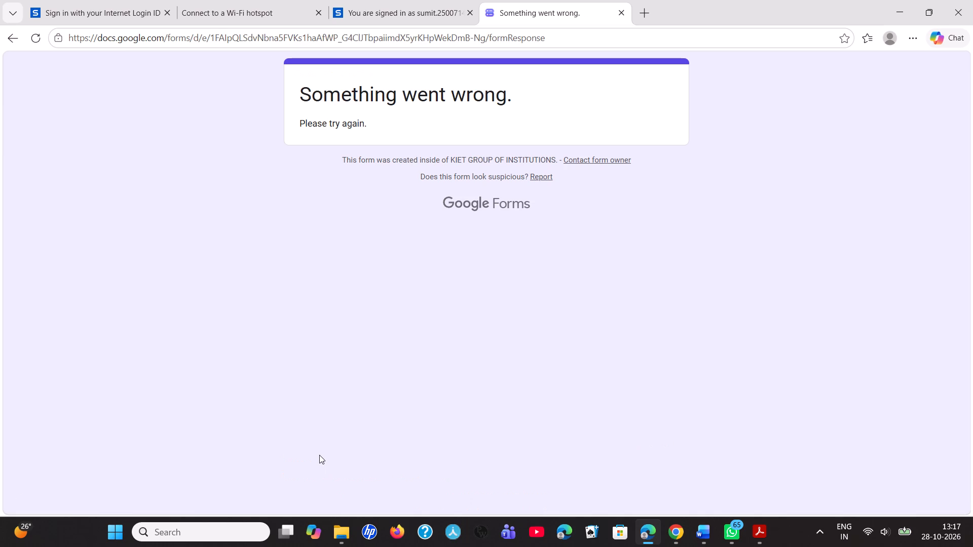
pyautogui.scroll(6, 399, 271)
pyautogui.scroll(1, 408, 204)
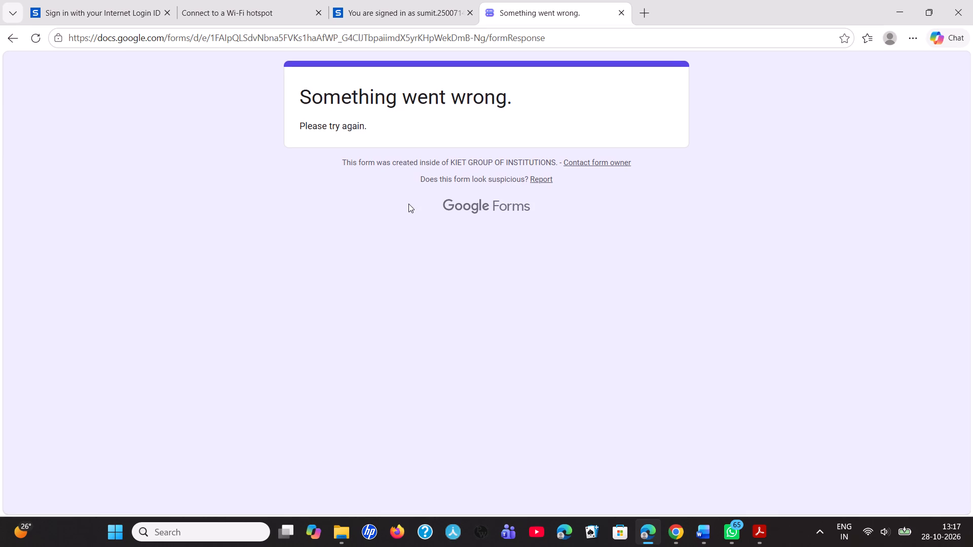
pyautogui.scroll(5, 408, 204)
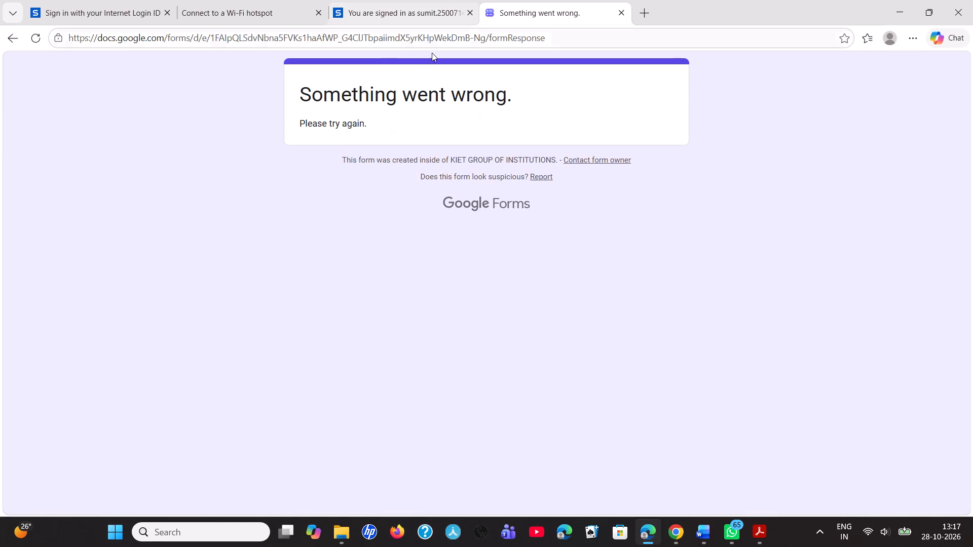
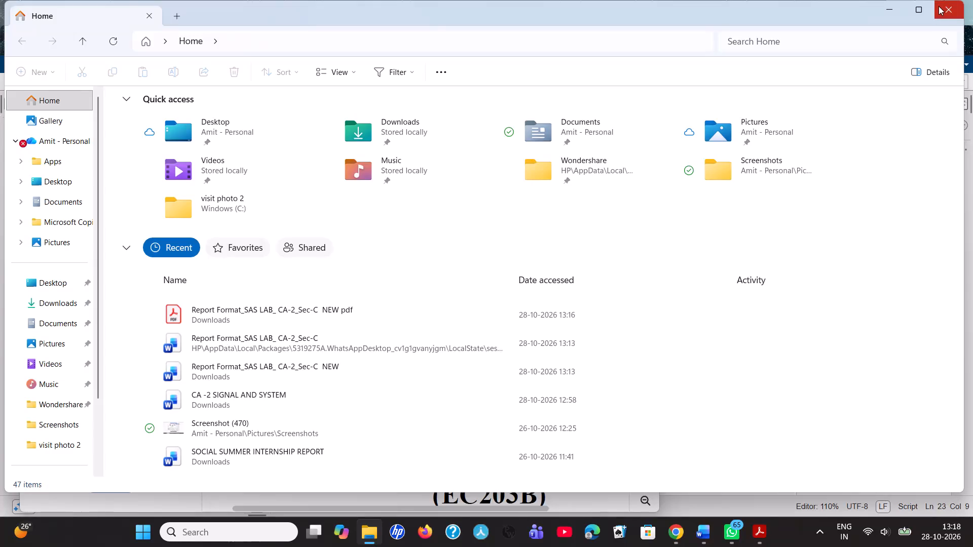
# Close the File Explorer window and the Chrome browser window containing MATLAB, leaving the site despite possible unsaved changes.
pyautogui.click(939, 6)
pyautogui.click(961, 3)
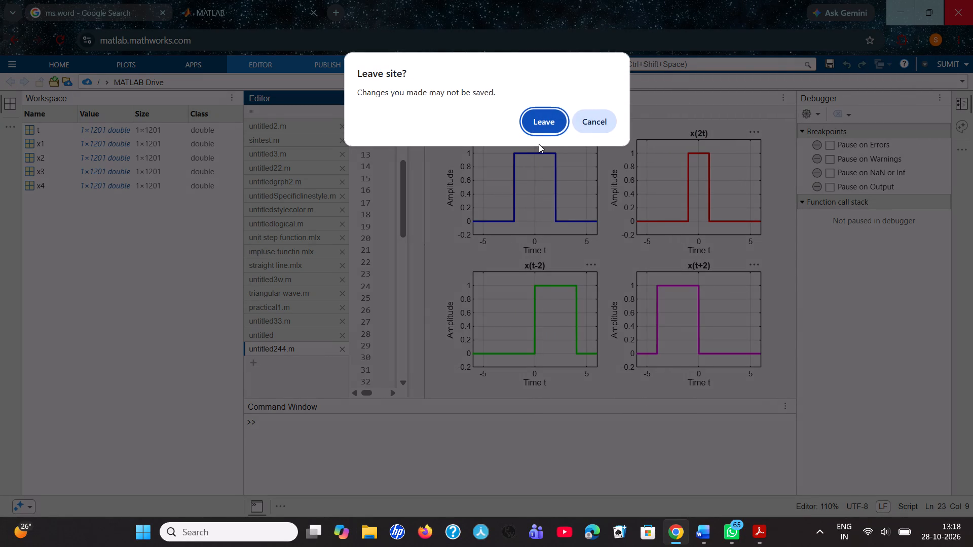
pyautogui.click(543, 129)
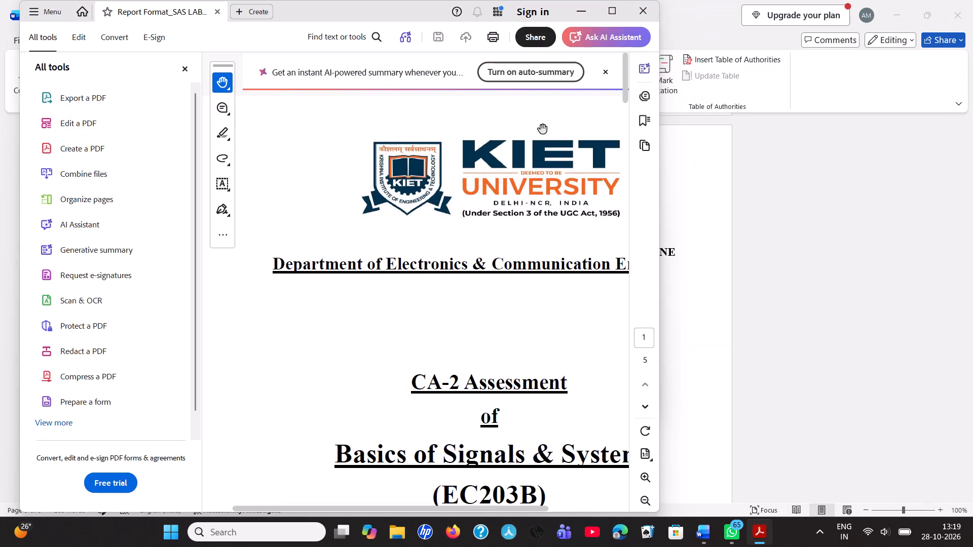
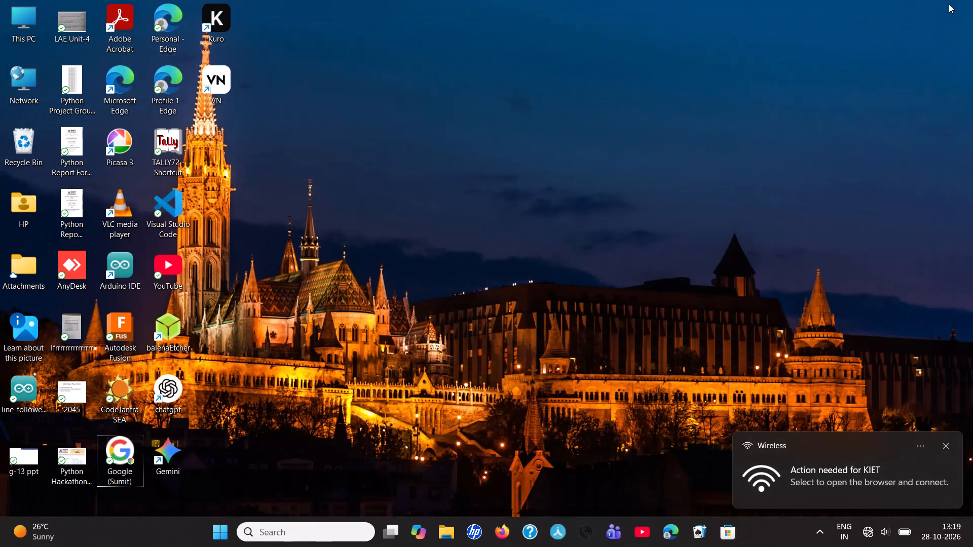
# Refresh the desktop.
pyautogui.rightClick(662, 196)
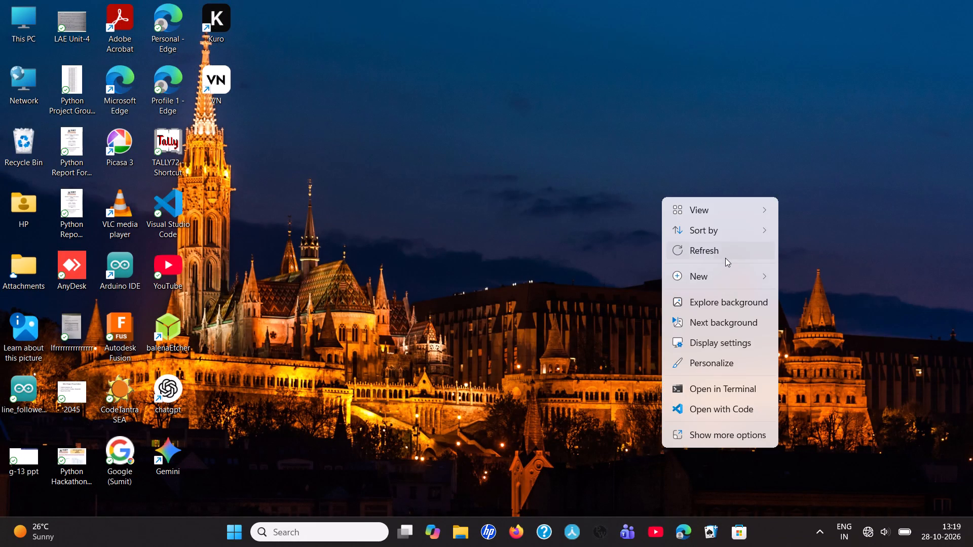
pyautogui.click(725, 258)
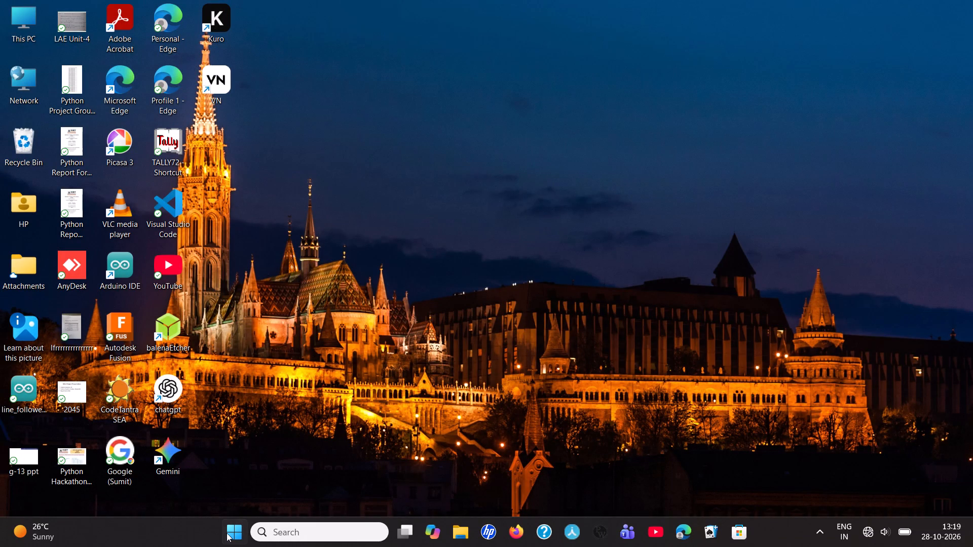
# Shut down the PC.
pyautogui.click(227, 533)
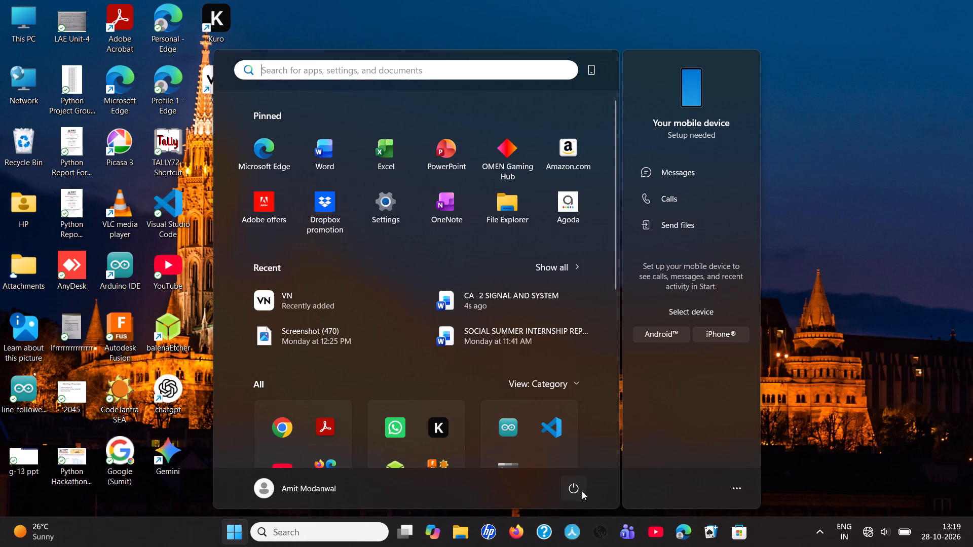
pyautogui.click(582, 492)
pyautogui.click(587, 440)
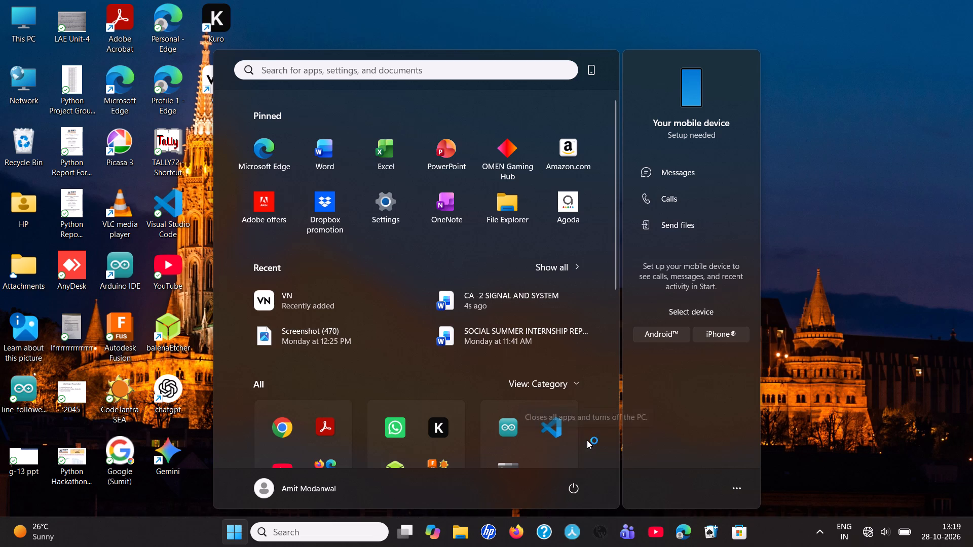